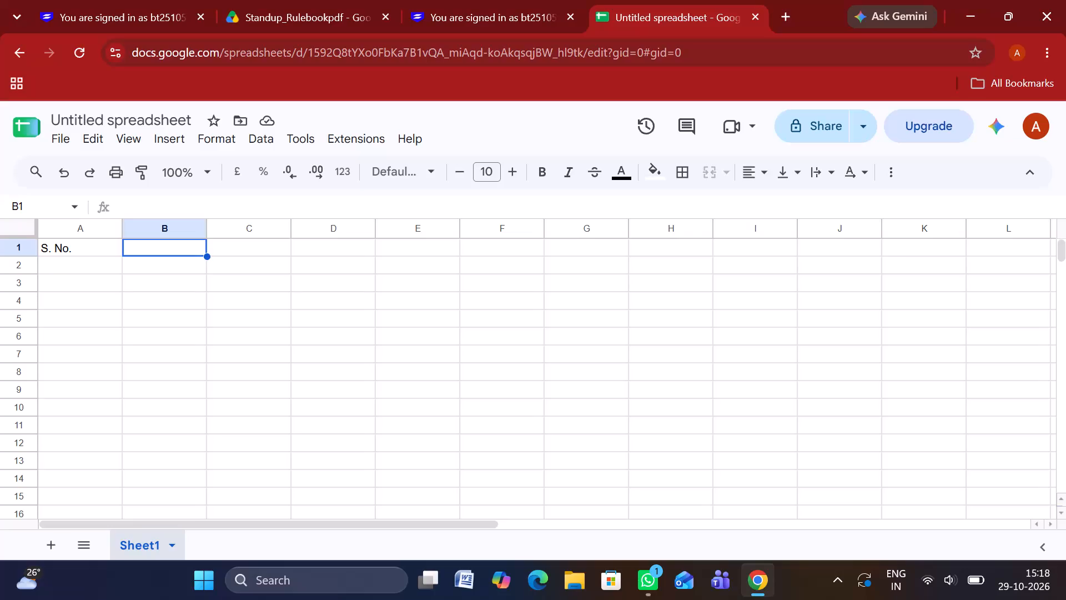
Enter the header "Team Name" in cell B1.
type("Team")
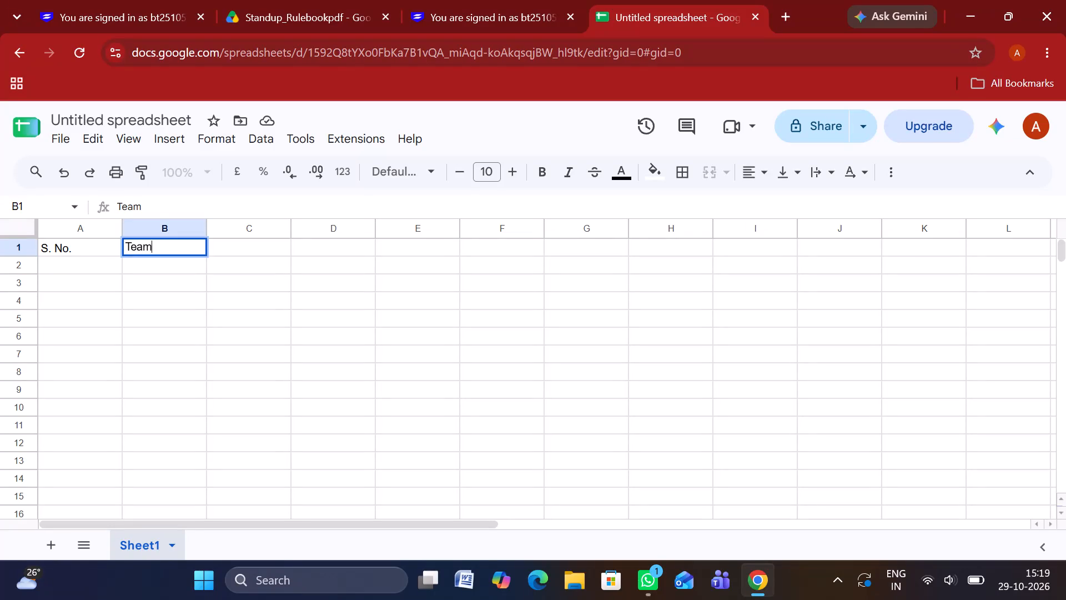
key("space")
type("Name")
key("Left")
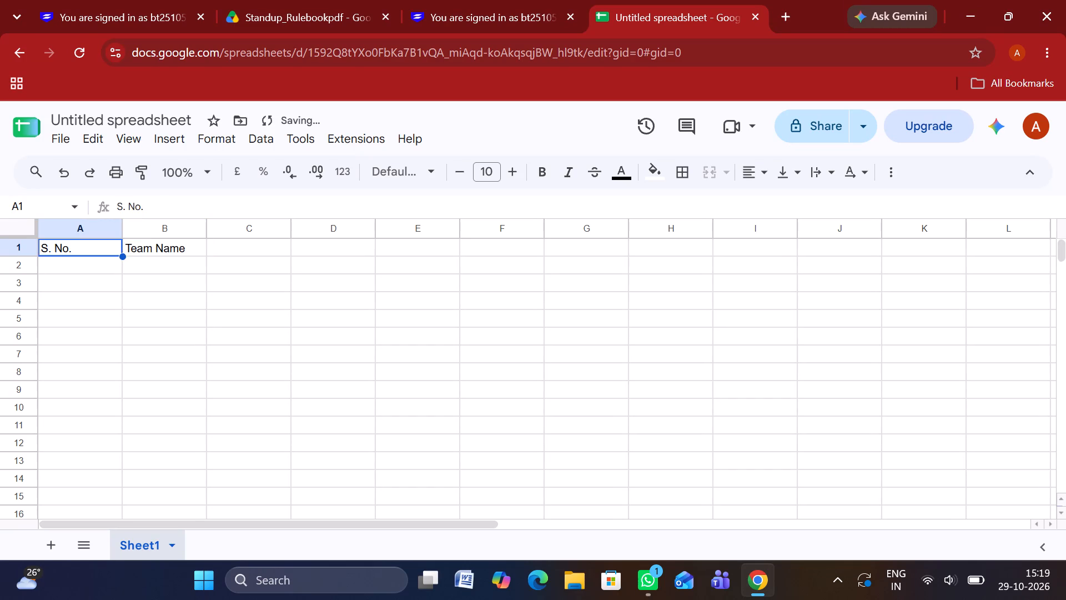
Number the rows 1, 2 and 3 under S. No. in cells A2 to A4.
key("Down")
key("1")
key("Down")
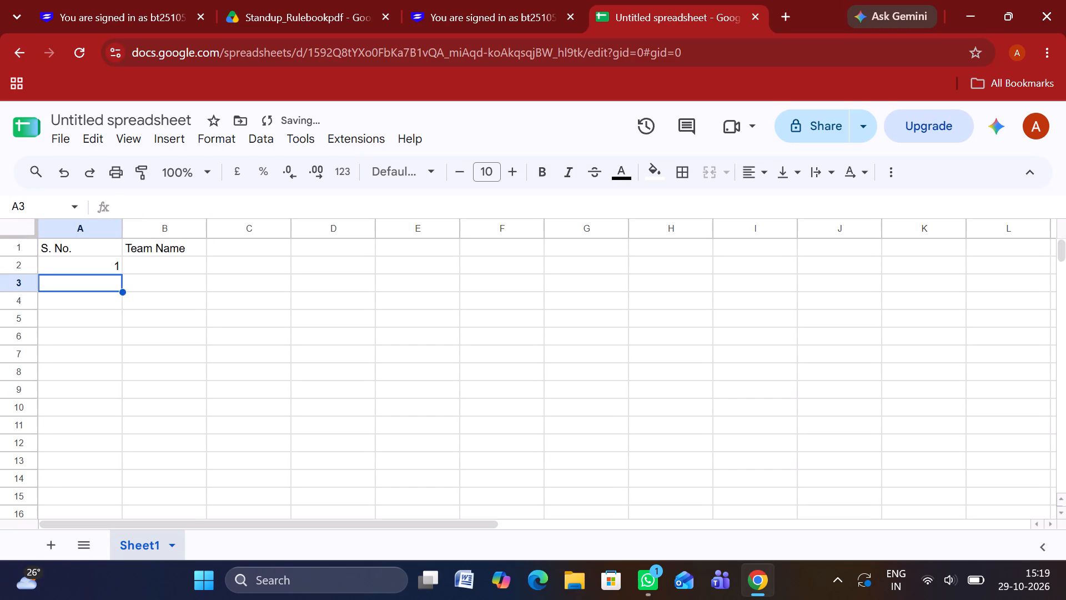
key("2")
key("Down")
key("3")
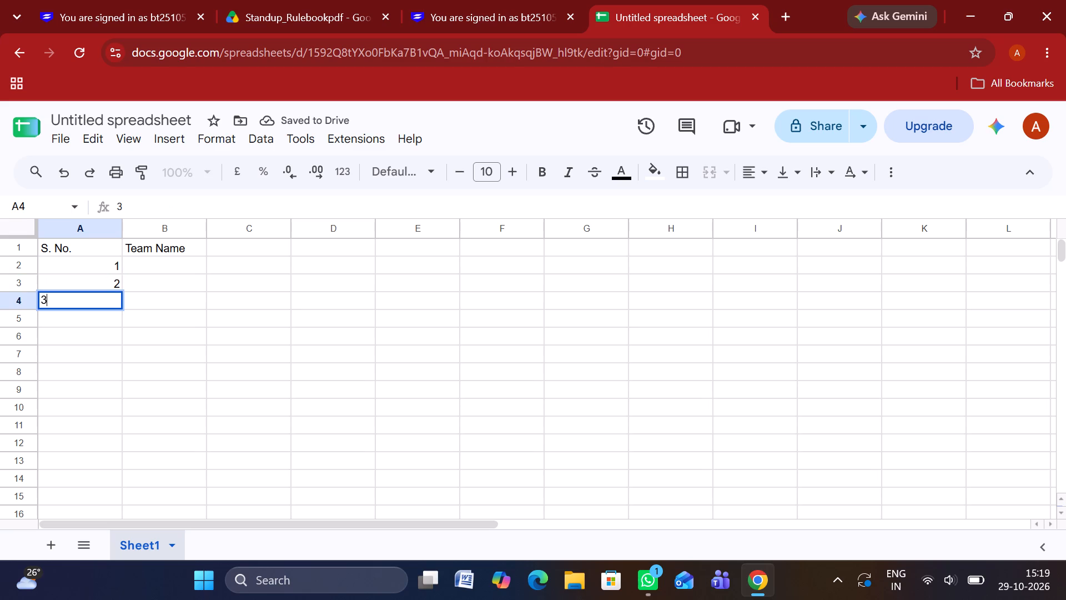
key("Right")
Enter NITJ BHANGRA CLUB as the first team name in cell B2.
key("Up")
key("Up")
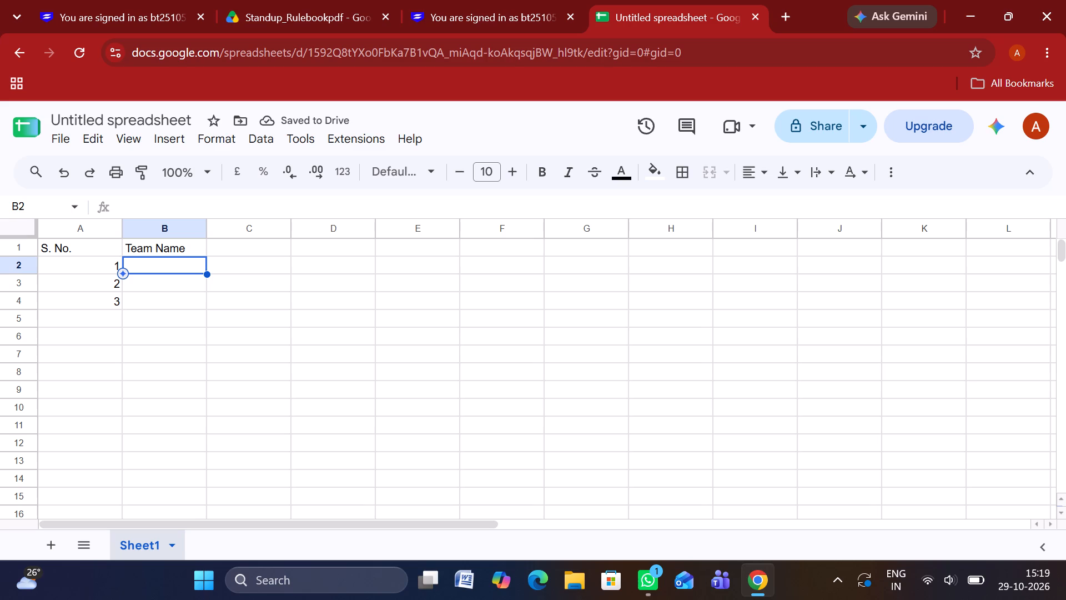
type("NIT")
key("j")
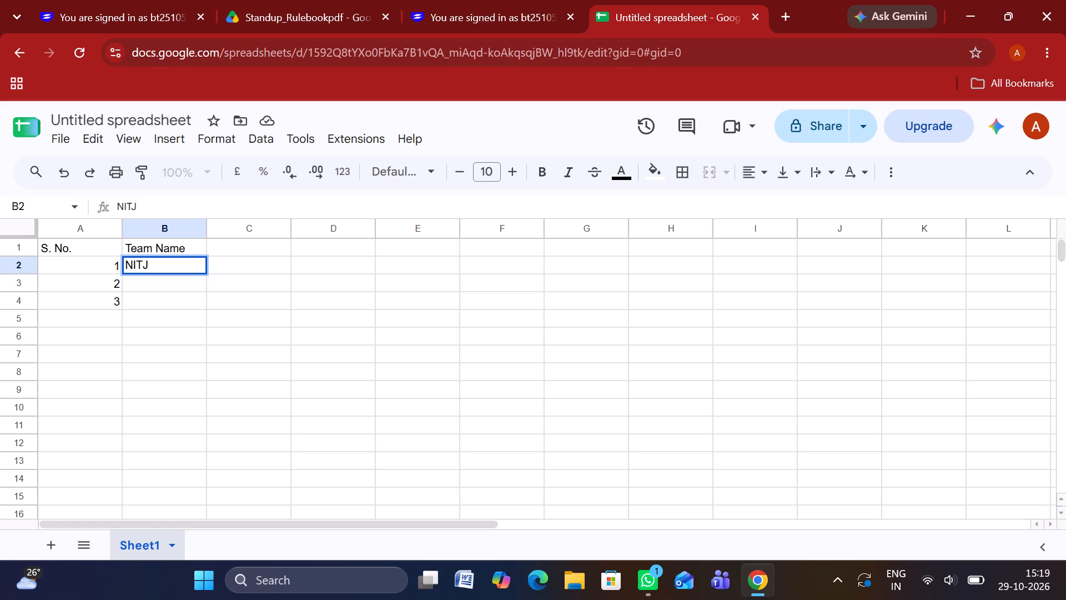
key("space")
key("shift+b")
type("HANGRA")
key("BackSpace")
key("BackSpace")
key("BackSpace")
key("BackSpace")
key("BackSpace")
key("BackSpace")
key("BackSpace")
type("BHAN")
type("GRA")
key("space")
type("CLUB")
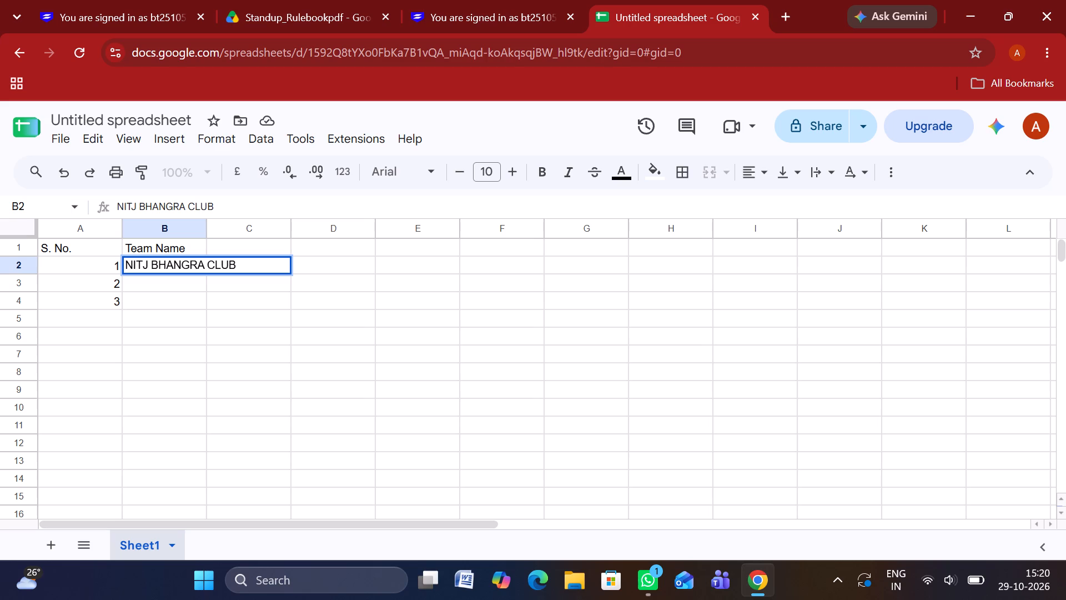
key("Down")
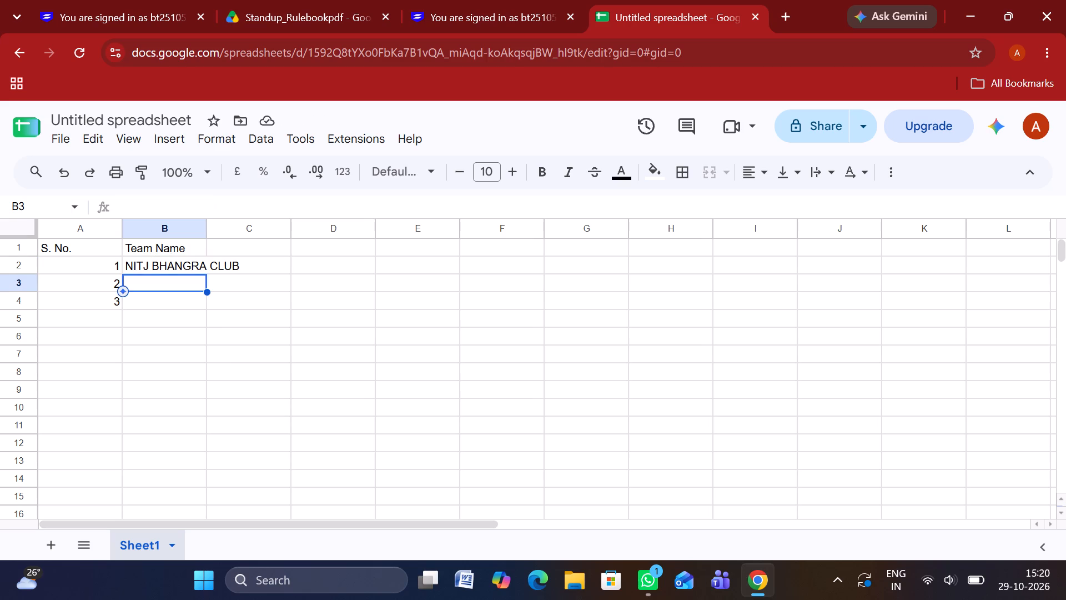
Replace the first team's name in cell B2 with NITJ.
key("Up")
key("BackSpace")
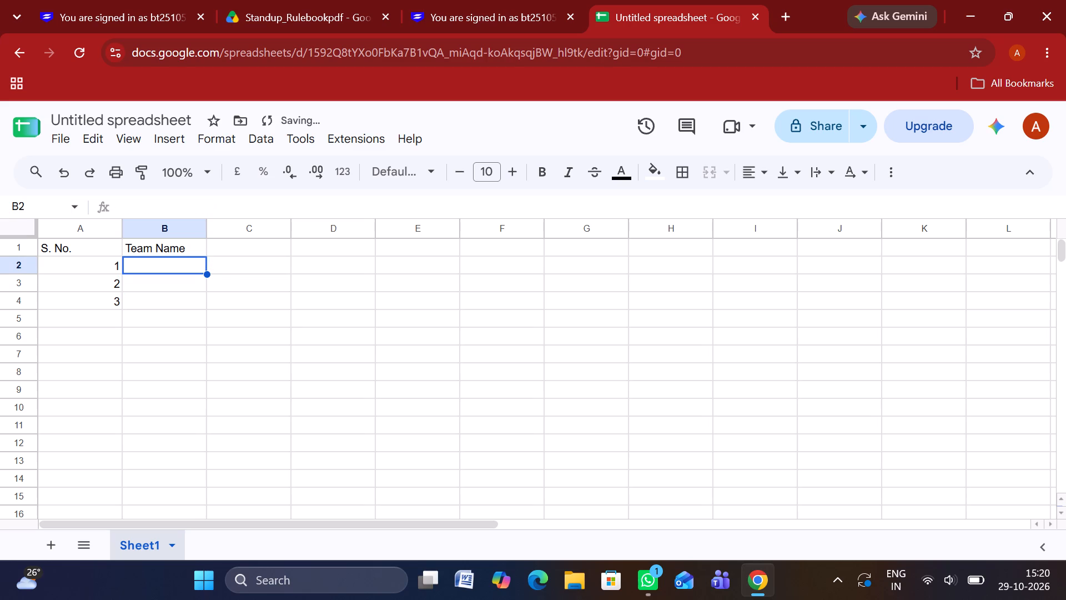
type("NITJ")
key("Up")
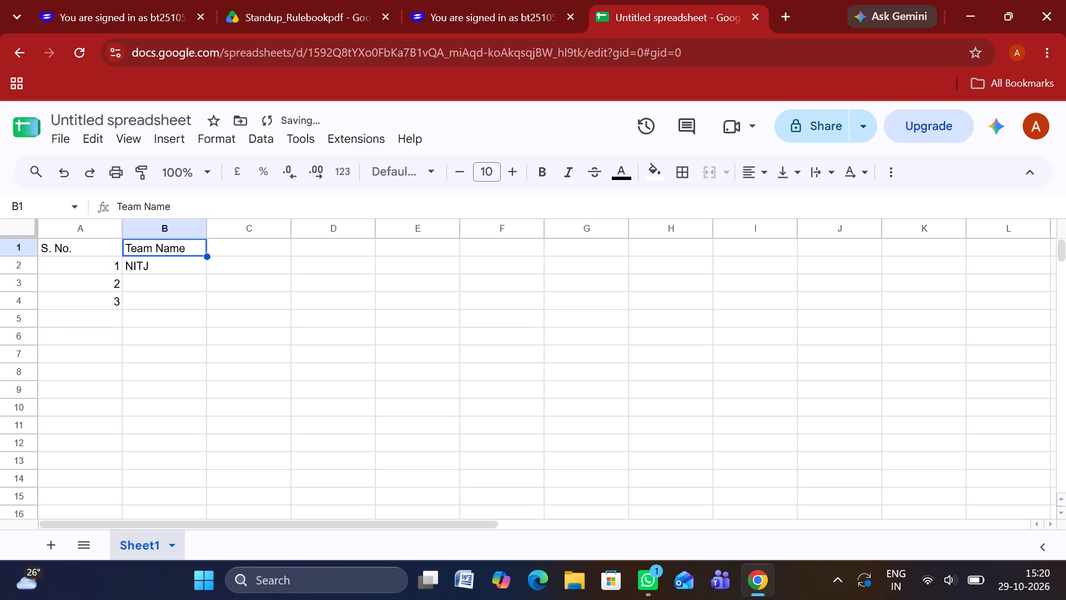
Enter the team names RAYAT BAHARA in cell B3 and JUGNI in cell B4.
key("Down")
key("Down")
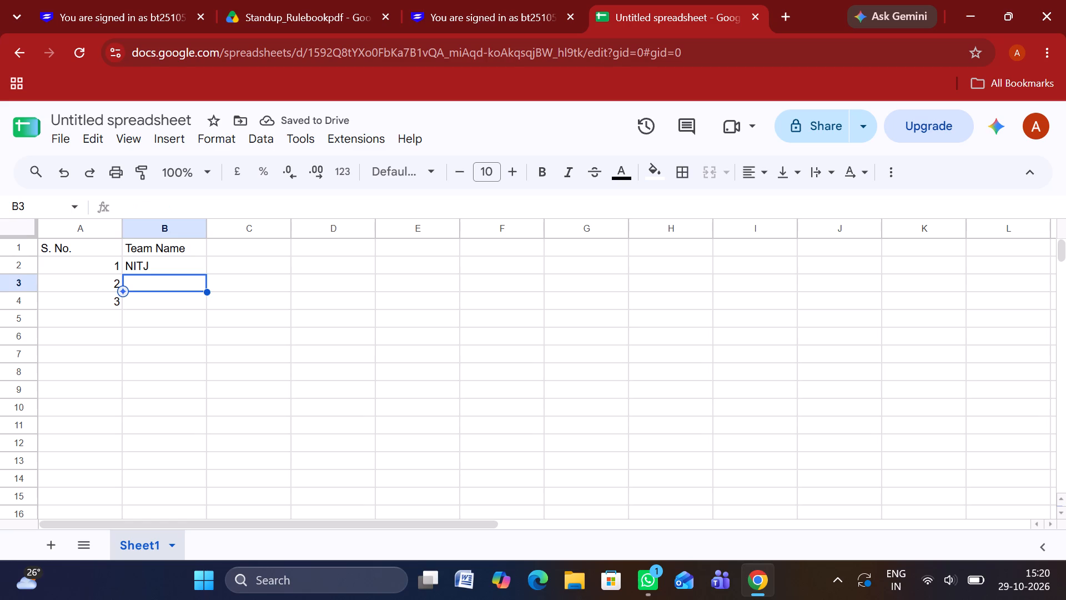
type("RAYAT")
key("space")
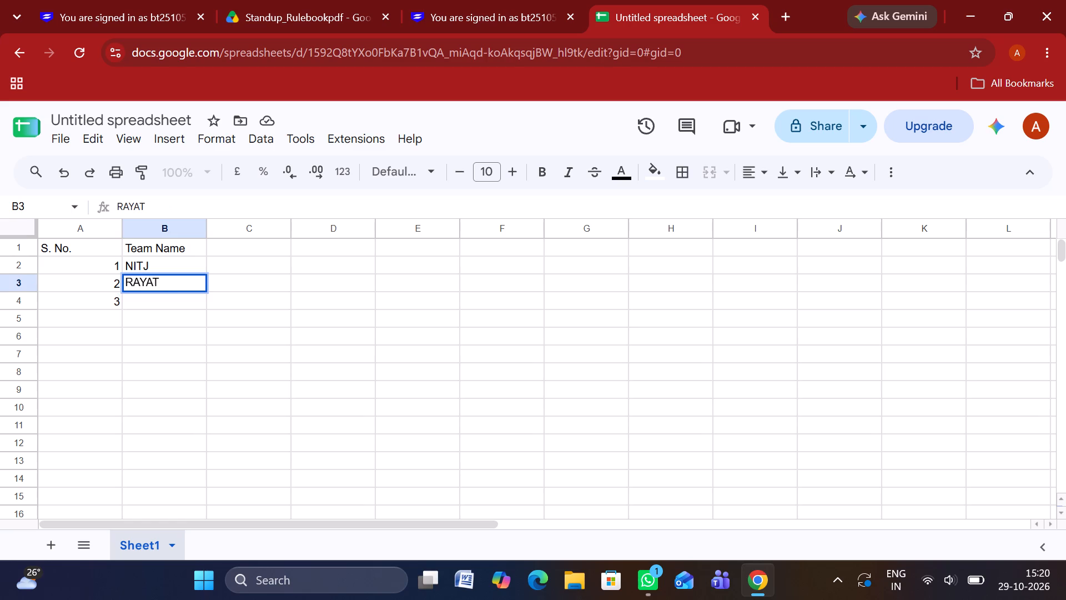
type("bAHARA")
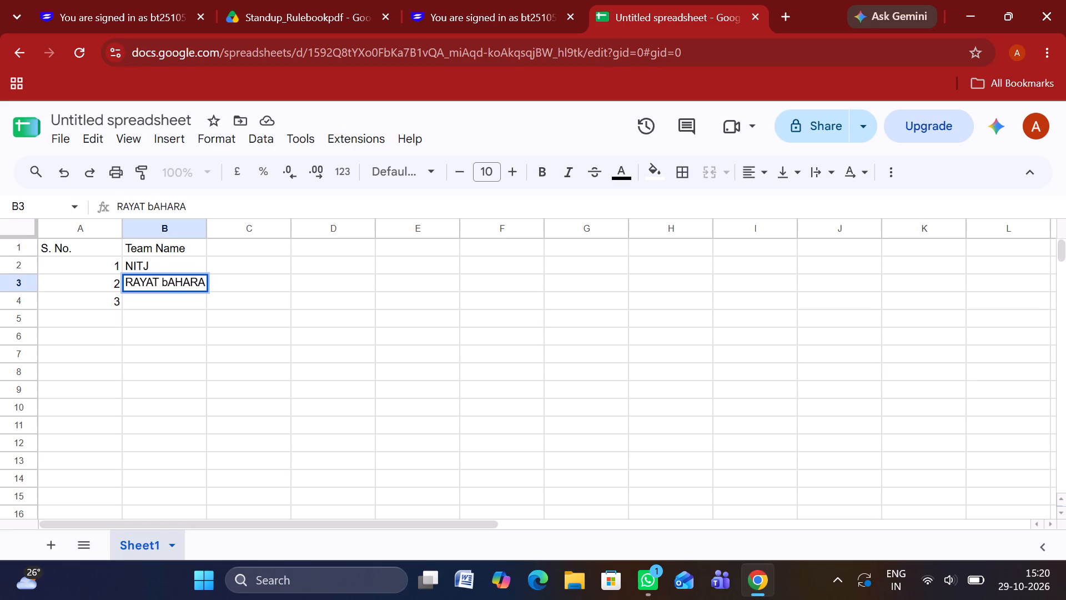
key("BackSpace")
key("BackSpace")
key("BackSpace")
key("BackSpace")
key("BackSpace")
key("BackSpace")
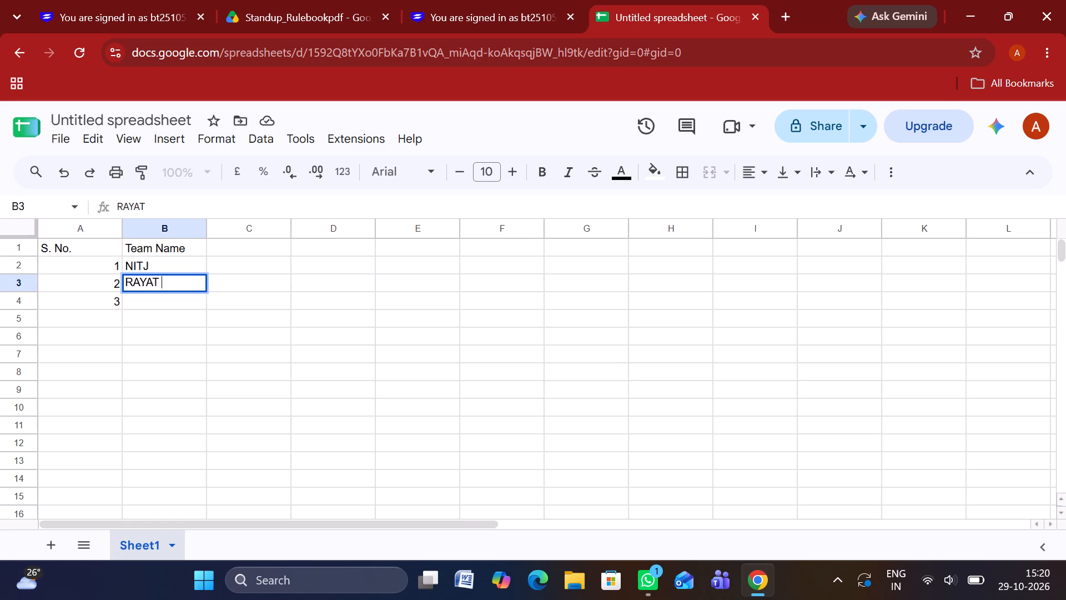
type("BAHAA")
key("BackSpace")
type("RA")
key("Down")
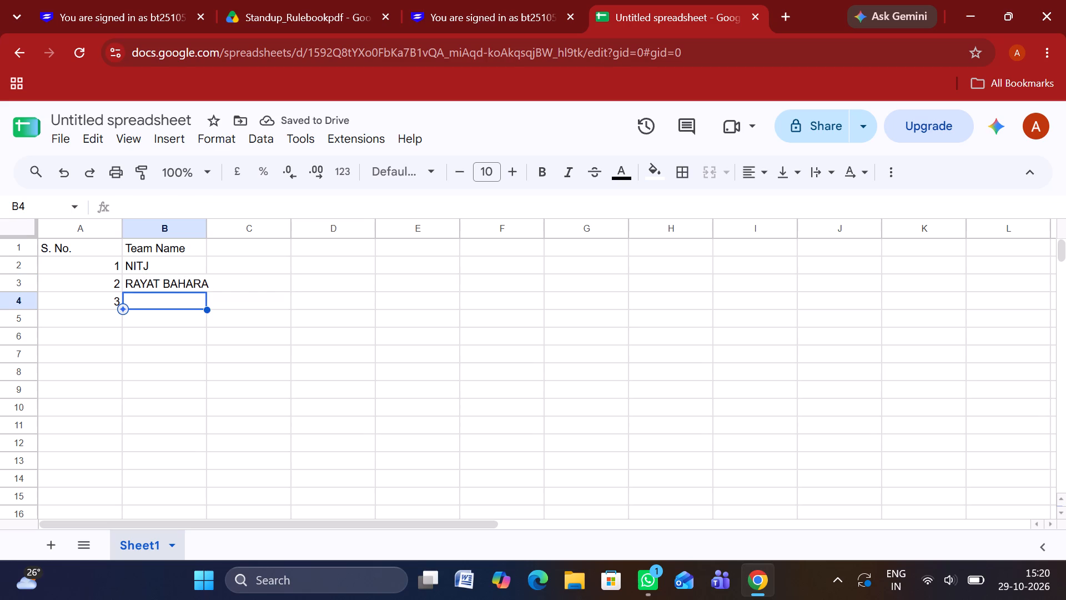
type("JUGNI")
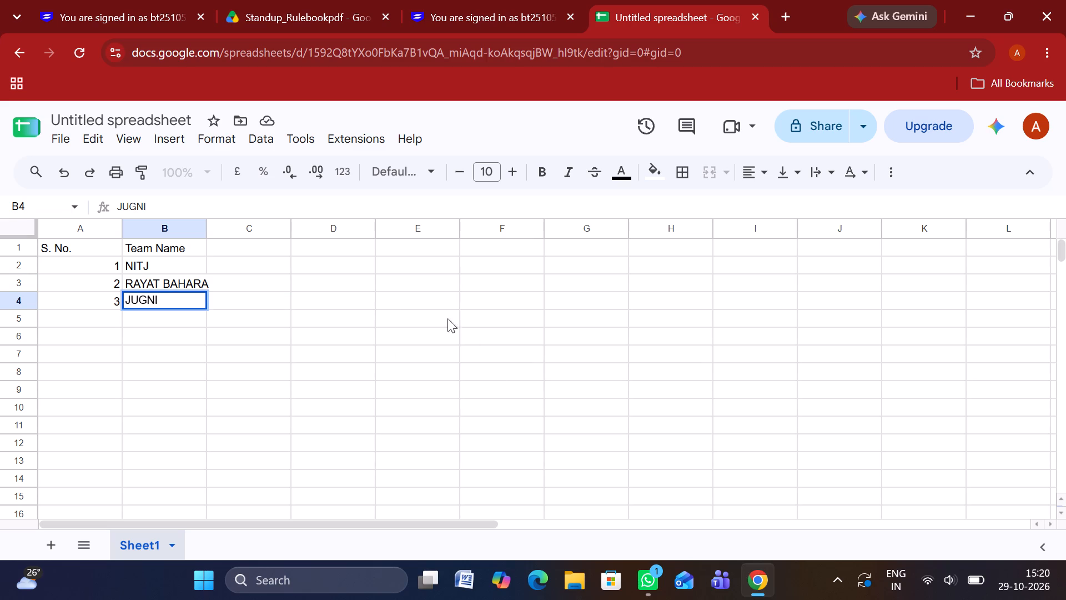
Widen the Team Name column slightly so that RAYAT BAHARA fits inside it.
left_click_drag(208, 232, 215, 233)
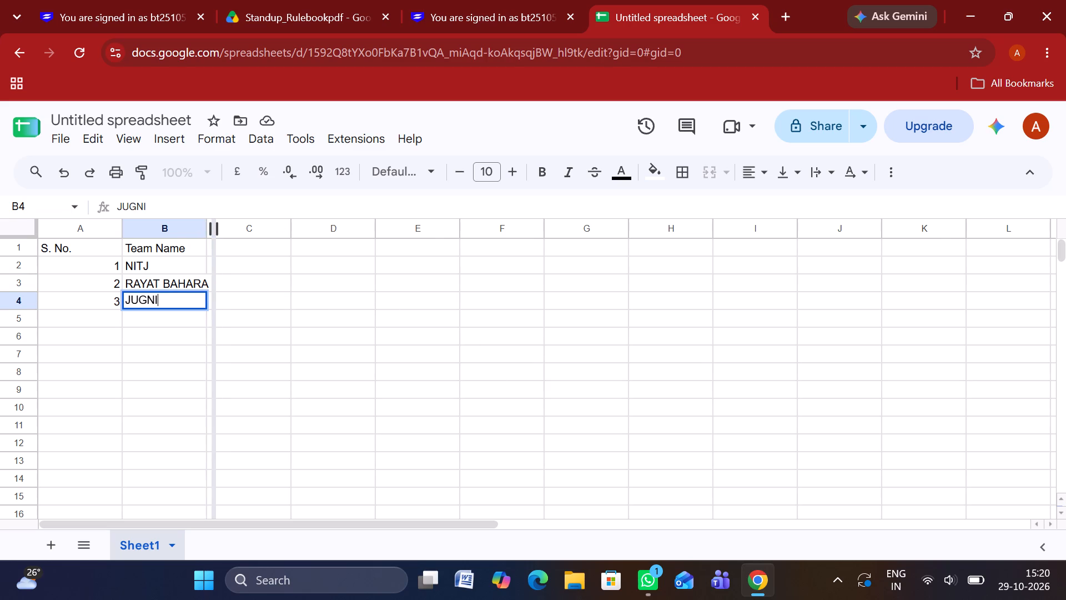
left_click_drag(215, 233, 225, 236)
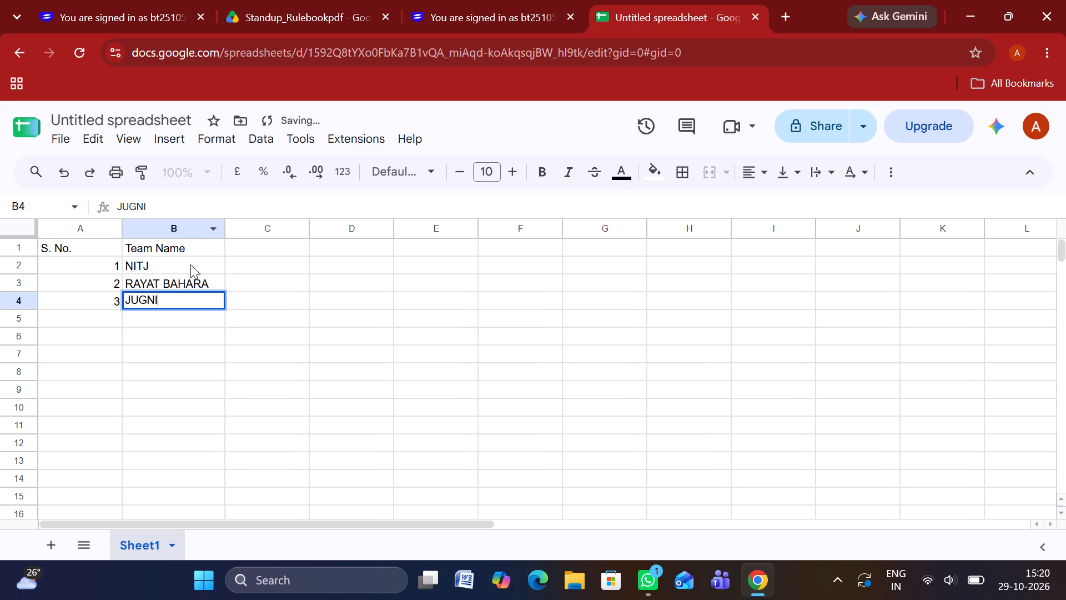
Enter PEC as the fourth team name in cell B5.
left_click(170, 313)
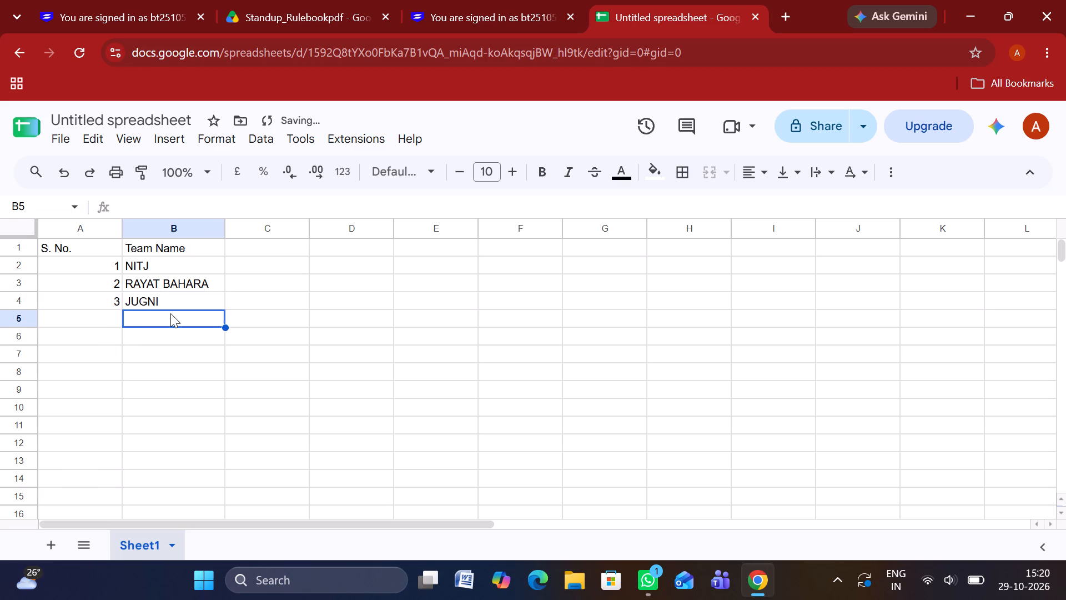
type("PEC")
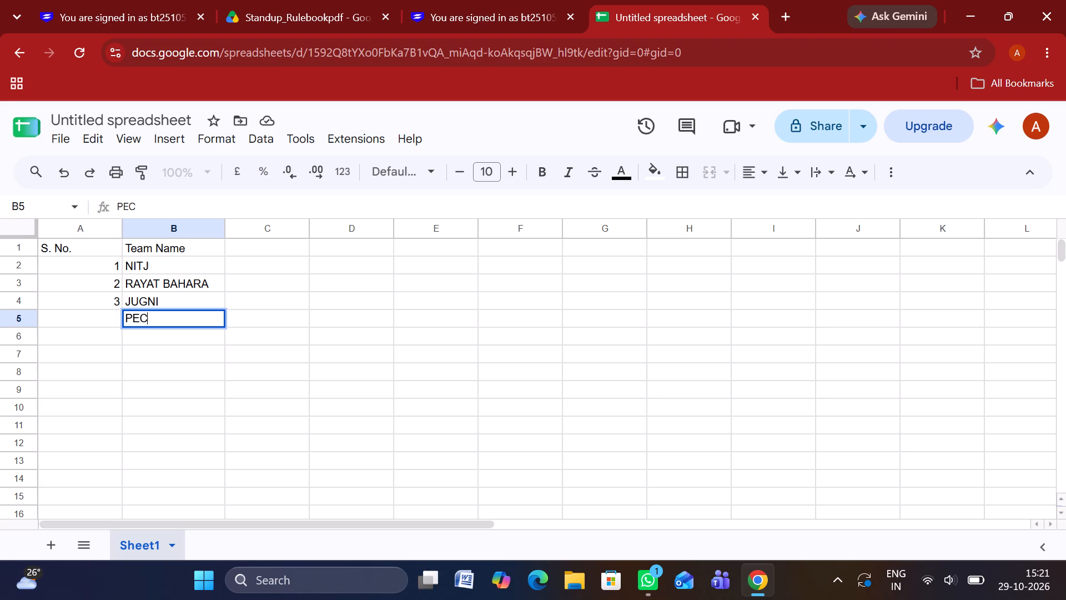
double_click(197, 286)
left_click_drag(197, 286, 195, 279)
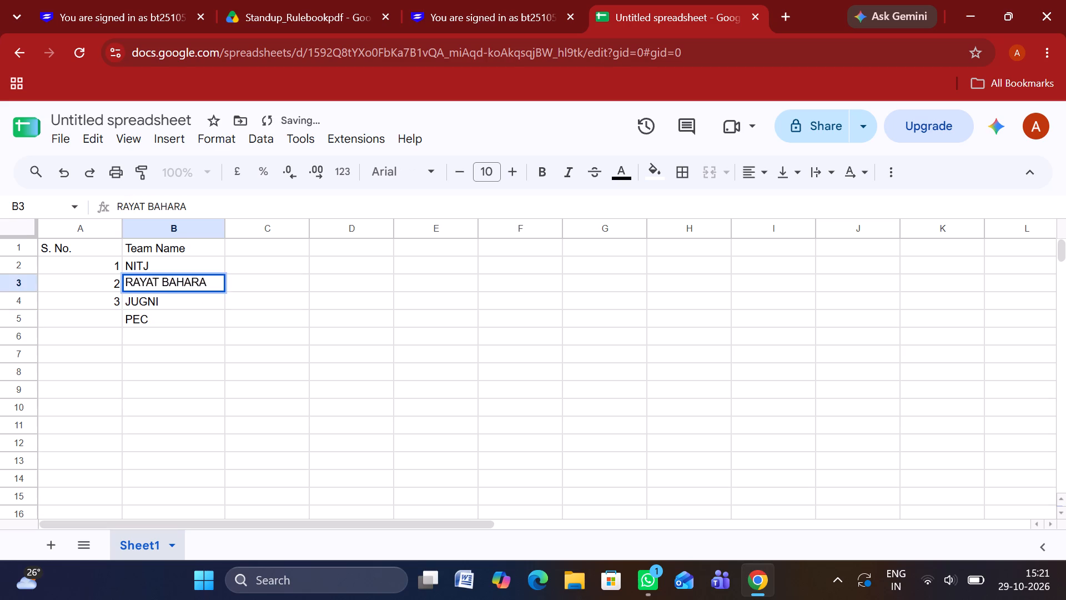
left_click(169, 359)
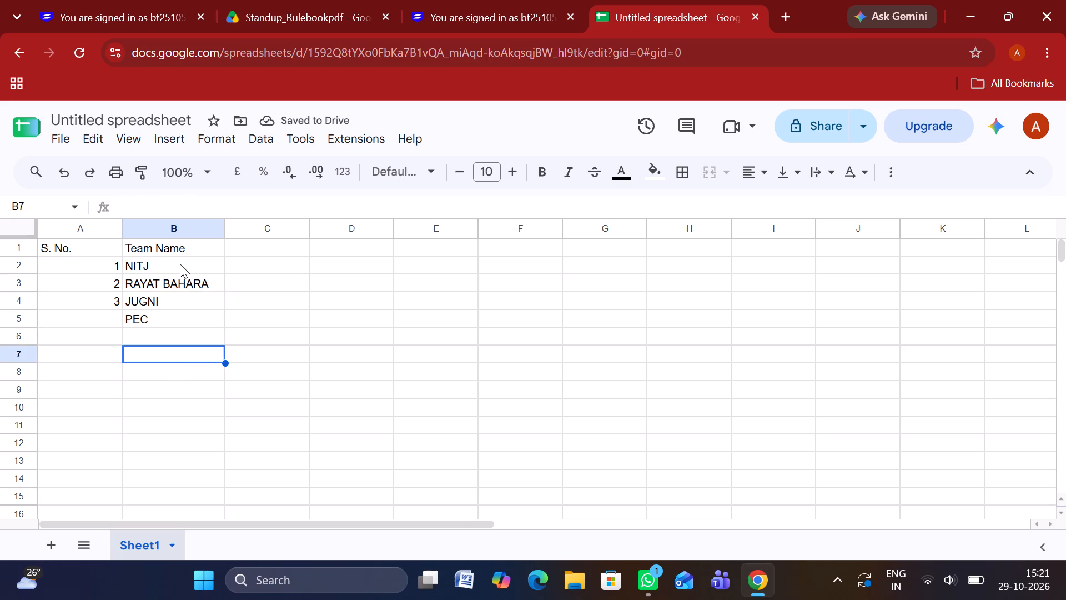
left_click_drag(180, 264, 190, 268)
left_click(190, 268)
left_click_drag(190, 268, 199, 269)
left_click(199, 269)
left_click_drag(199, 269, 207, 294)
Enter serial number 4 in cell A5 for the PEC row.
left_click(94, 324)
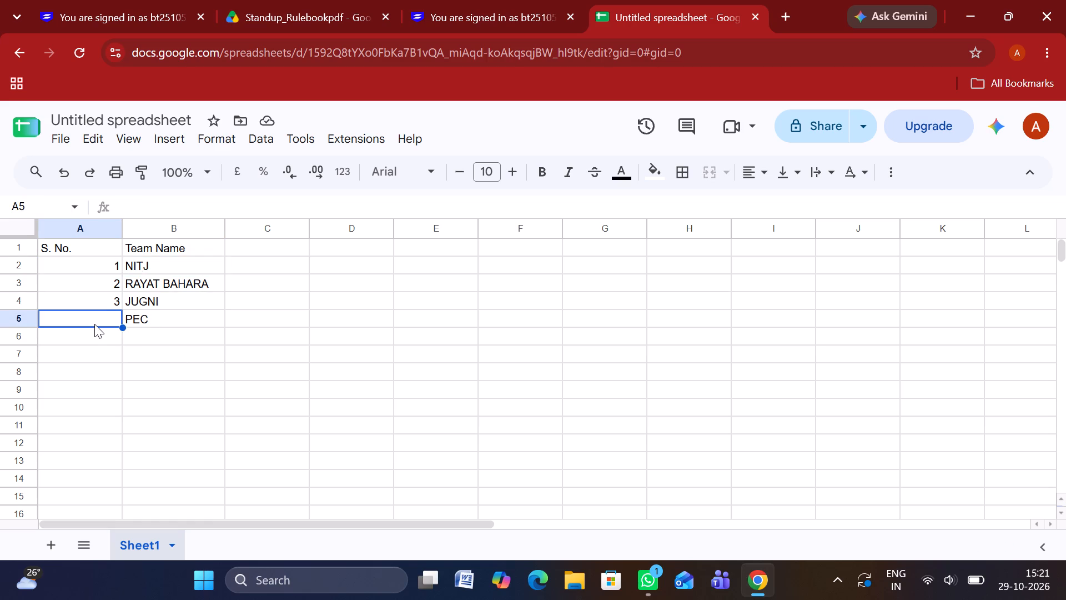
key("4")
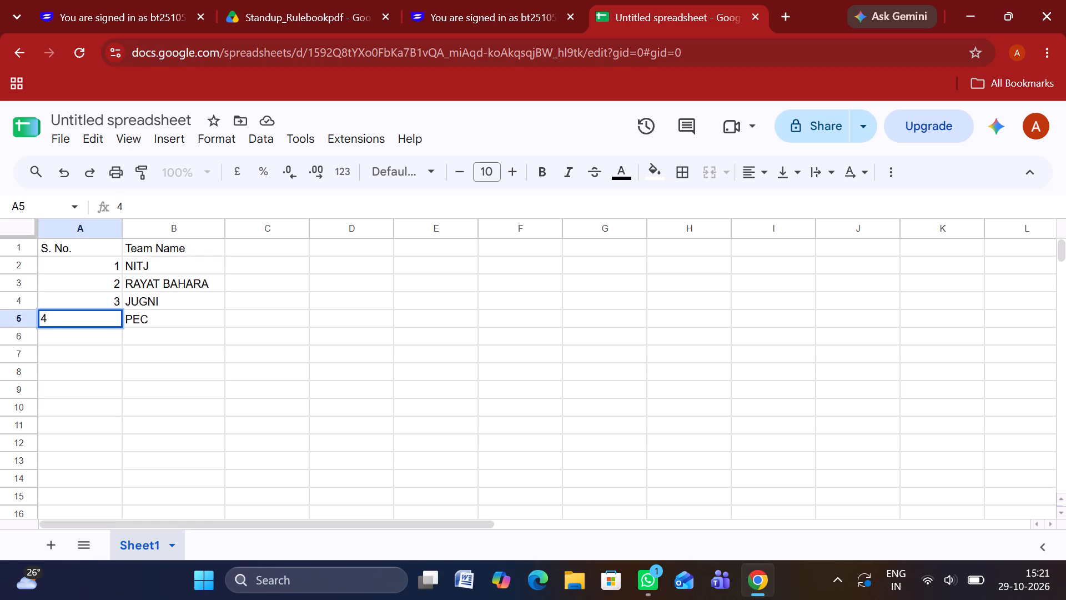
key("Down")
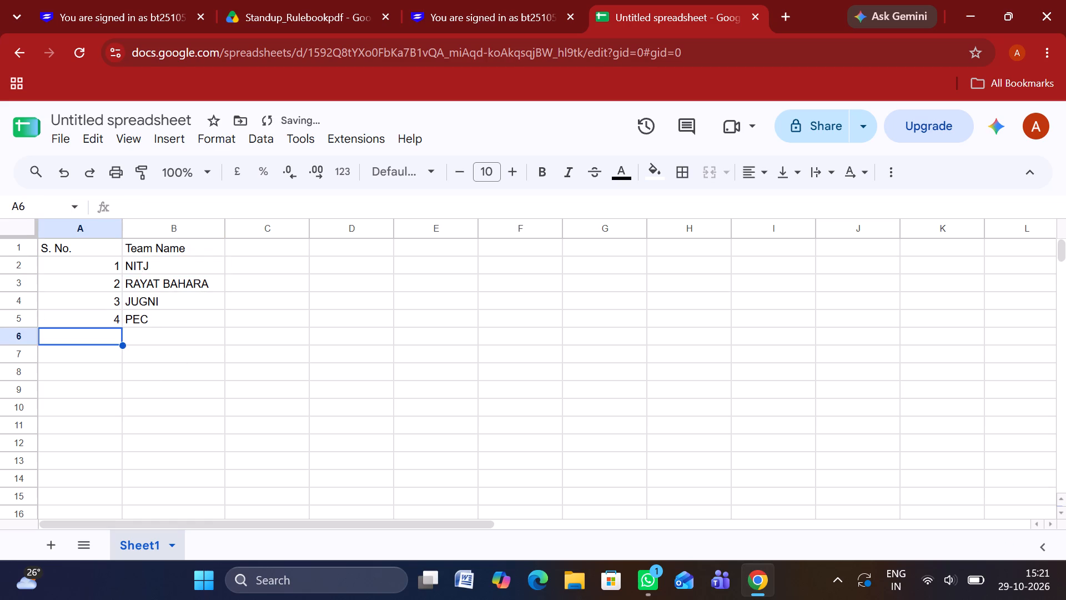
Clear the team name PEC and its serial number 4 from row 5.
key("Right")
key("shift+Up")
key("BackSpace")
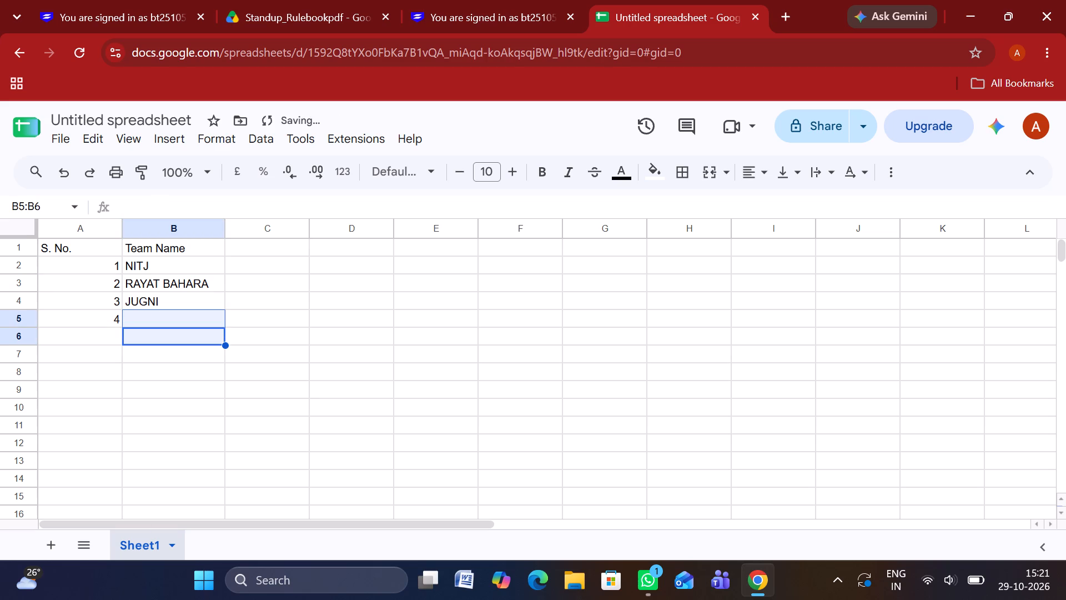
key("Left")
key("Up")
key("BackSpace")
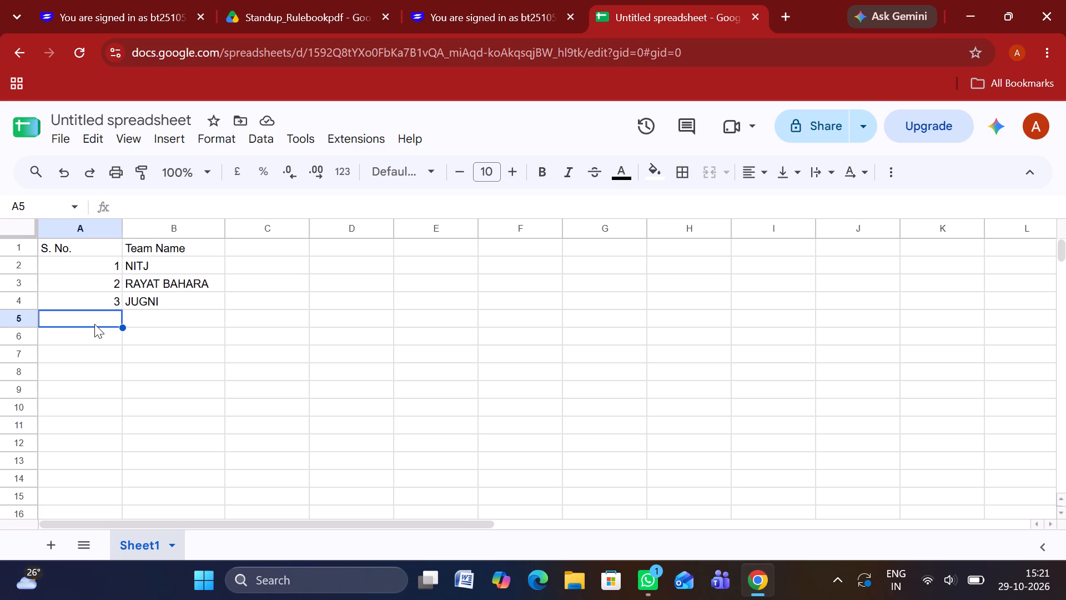
Enter serial number 4 in cell A5 with the team name UIET in cell B5.
key("4")
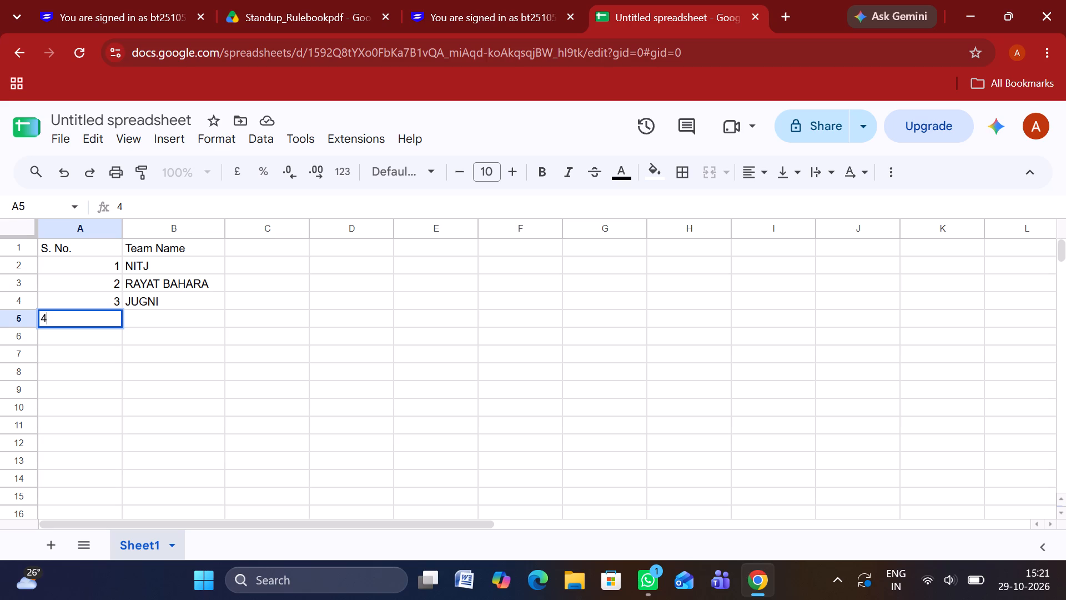
key("Right")
type("UIET")
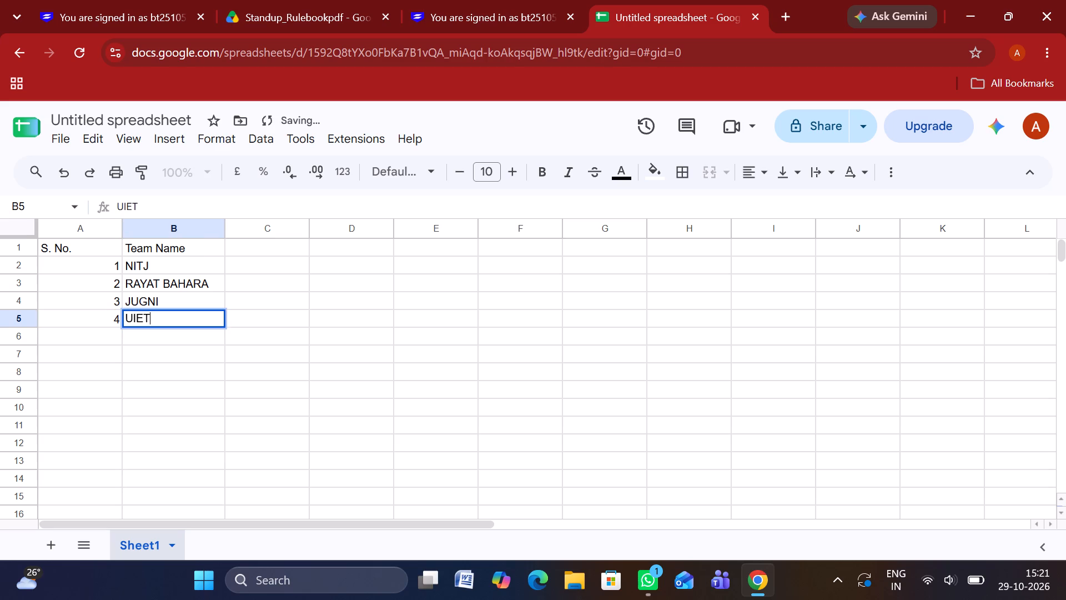
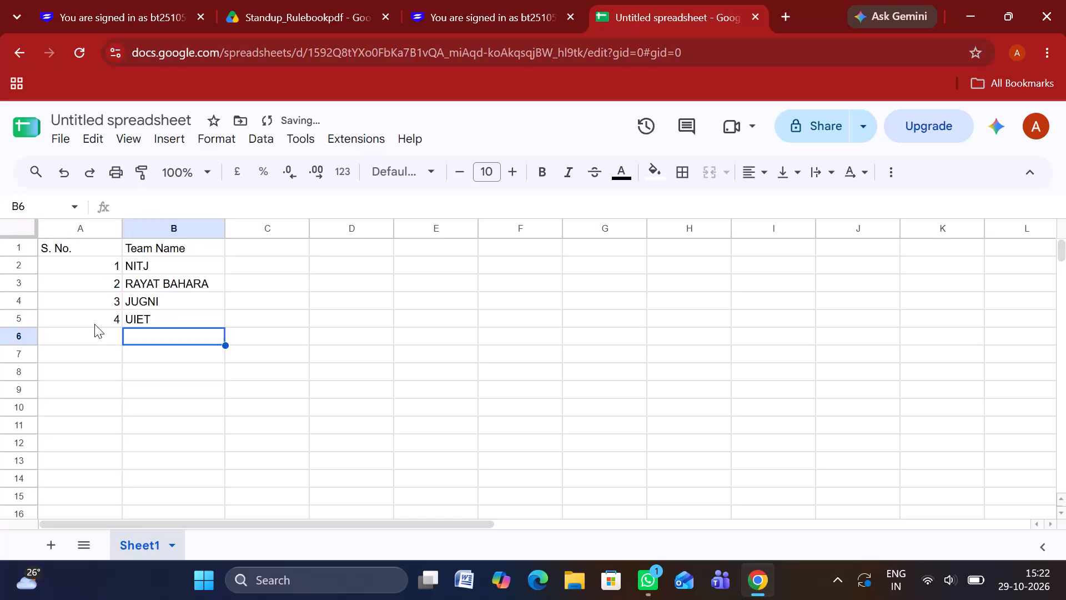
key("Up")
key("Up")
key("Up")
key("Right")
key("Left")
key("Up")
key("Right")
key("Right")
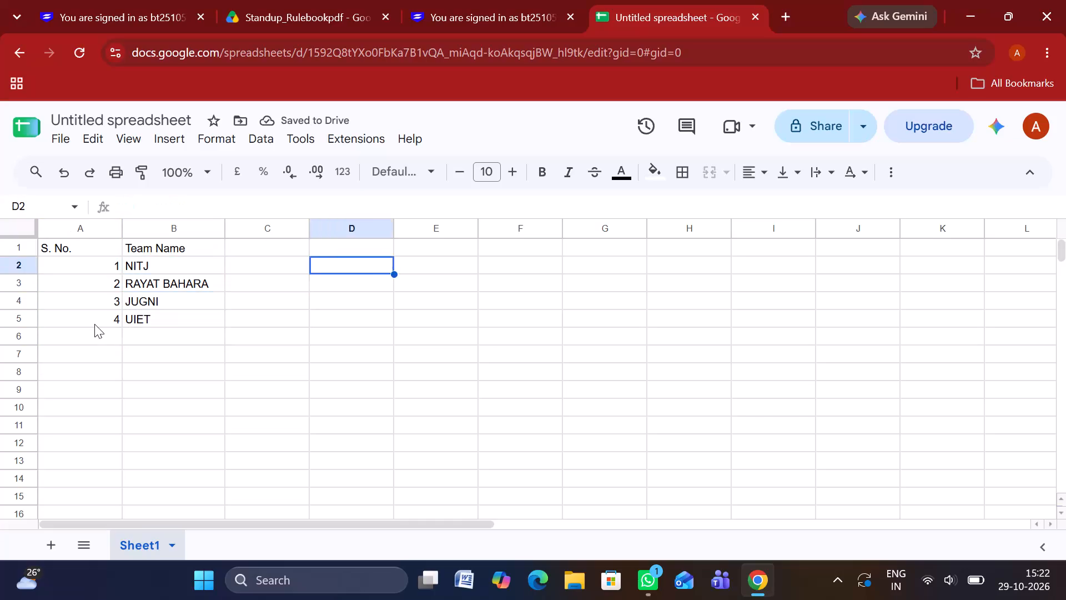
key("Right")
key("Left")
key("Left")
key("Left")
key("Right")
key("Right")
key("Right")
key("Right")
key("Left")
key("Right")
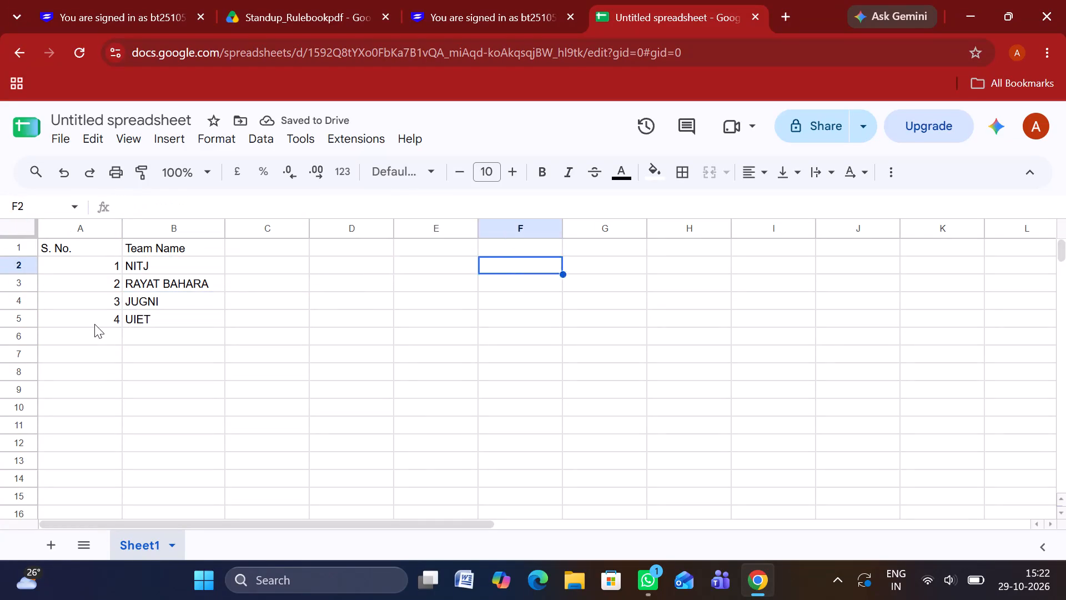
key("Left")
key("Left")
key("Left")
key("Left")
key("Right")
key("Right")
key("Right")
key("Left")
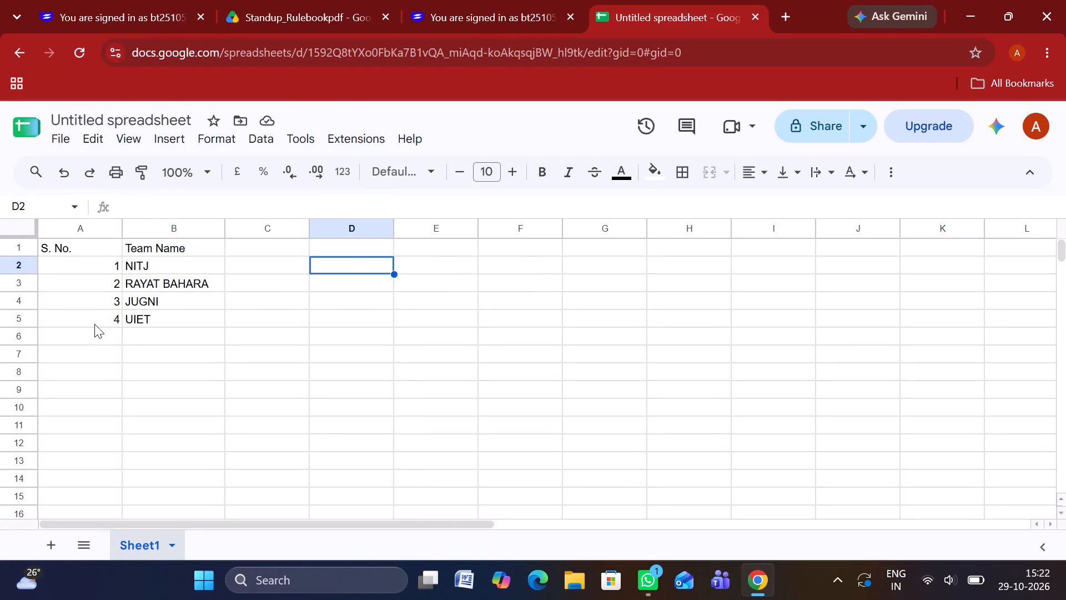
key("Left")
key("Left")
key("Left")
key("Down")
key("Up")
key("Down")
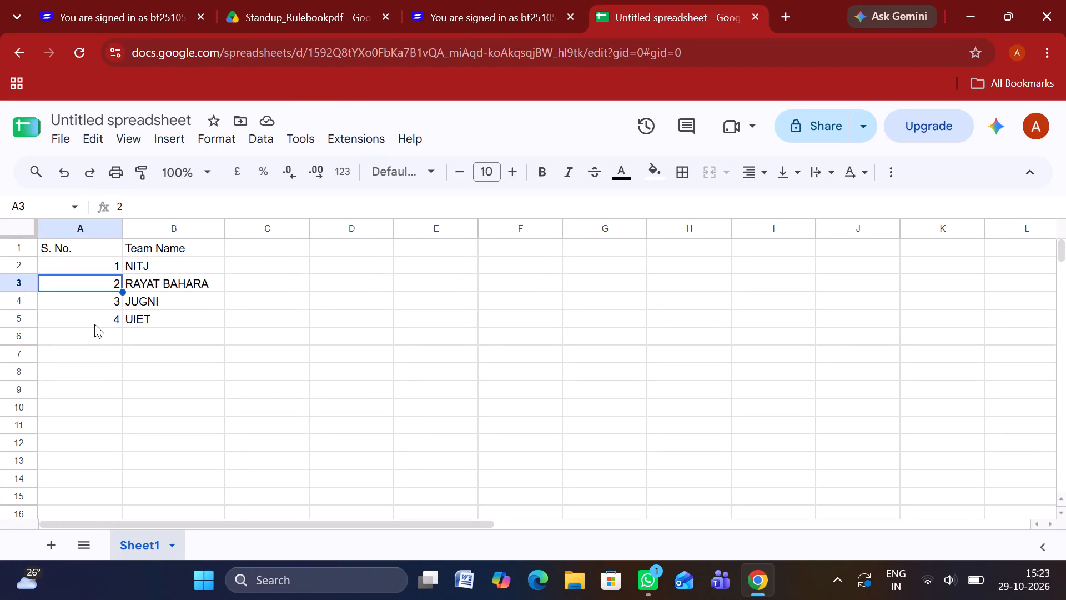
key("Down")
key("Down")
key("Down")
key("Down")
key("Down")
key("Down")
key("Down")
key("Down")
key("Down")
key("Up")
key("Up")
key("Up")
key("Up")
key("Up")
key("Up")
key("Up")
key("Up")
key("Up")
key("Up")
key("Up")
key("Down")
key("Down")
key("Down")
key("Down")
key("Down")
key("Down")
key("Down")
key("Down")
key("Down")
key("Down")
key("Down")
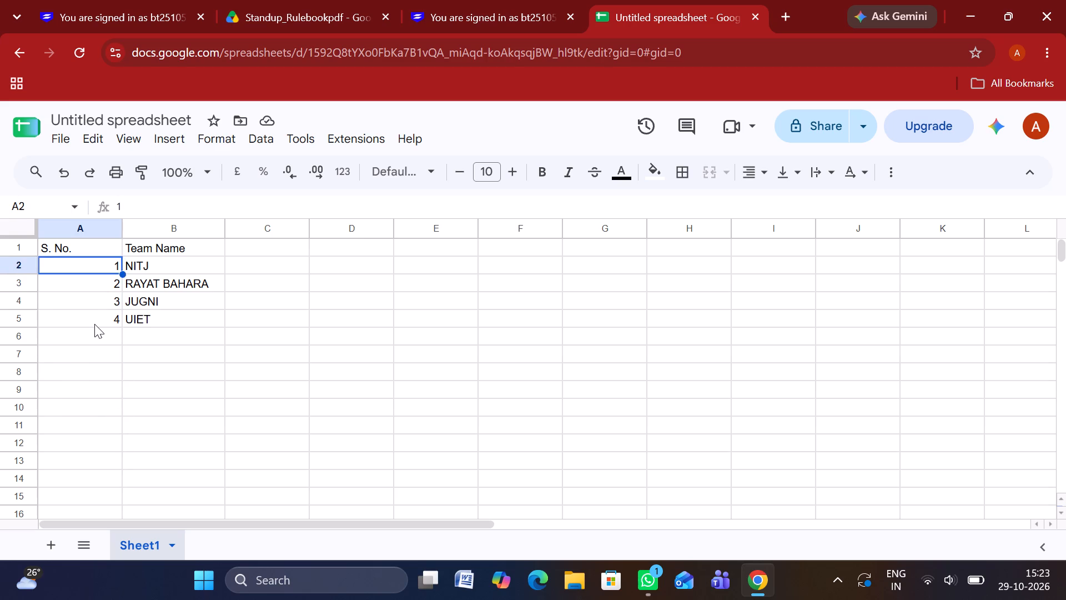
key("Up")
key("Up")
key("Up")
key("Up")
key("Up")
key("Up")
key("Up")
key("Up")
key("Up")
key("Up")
Narrow column A to fit the S. No. entries and column B to fit the team names.
left_click_drag(123, 224, 82, 224)
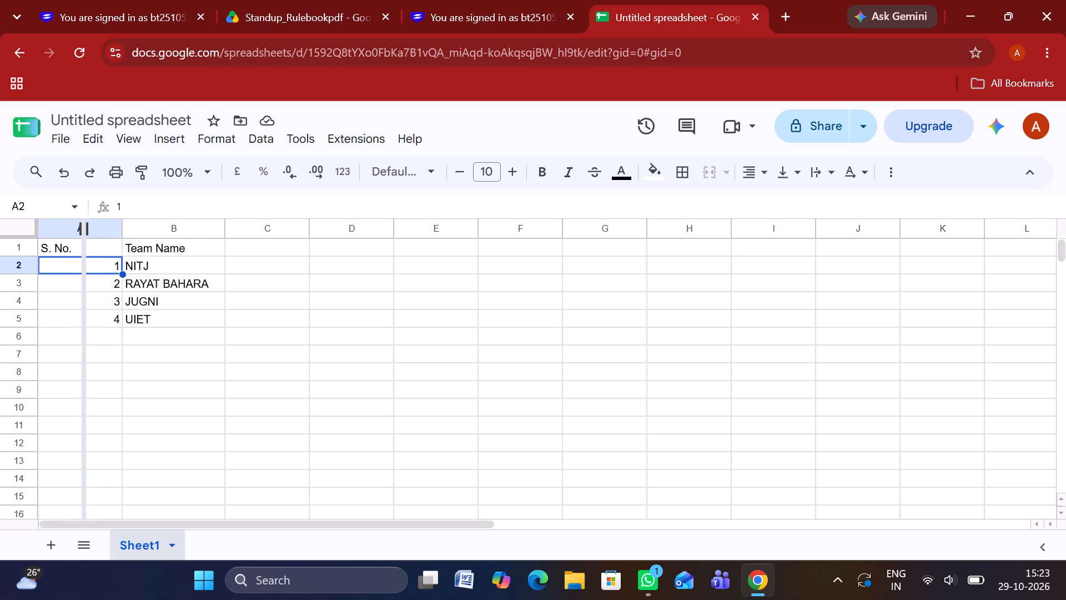
left_click_drag(82, 224, 77, 221)
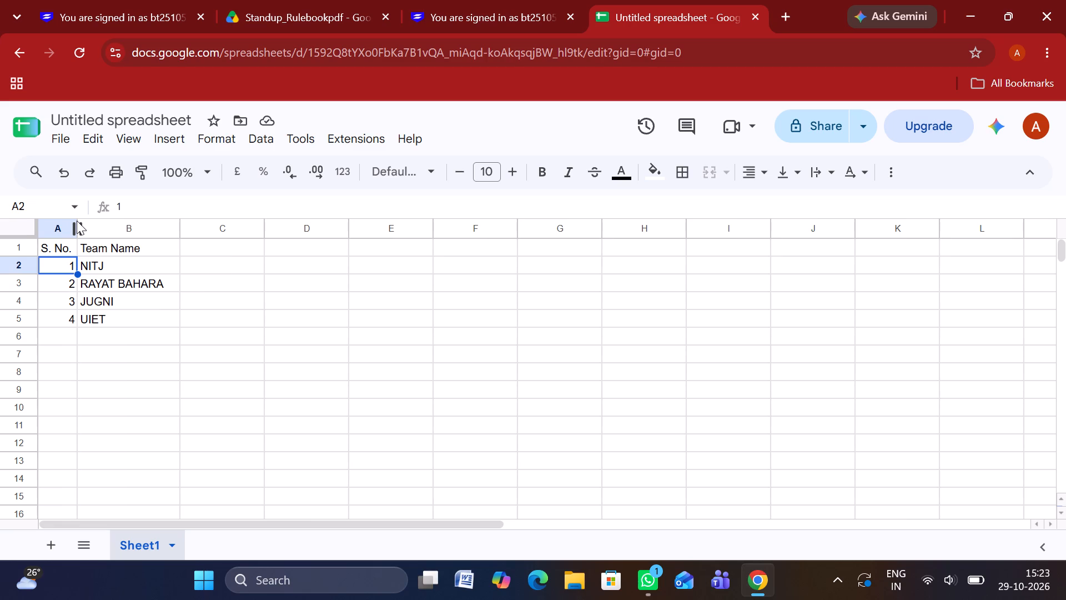
left_click_drag(179, 229, 168, 229)
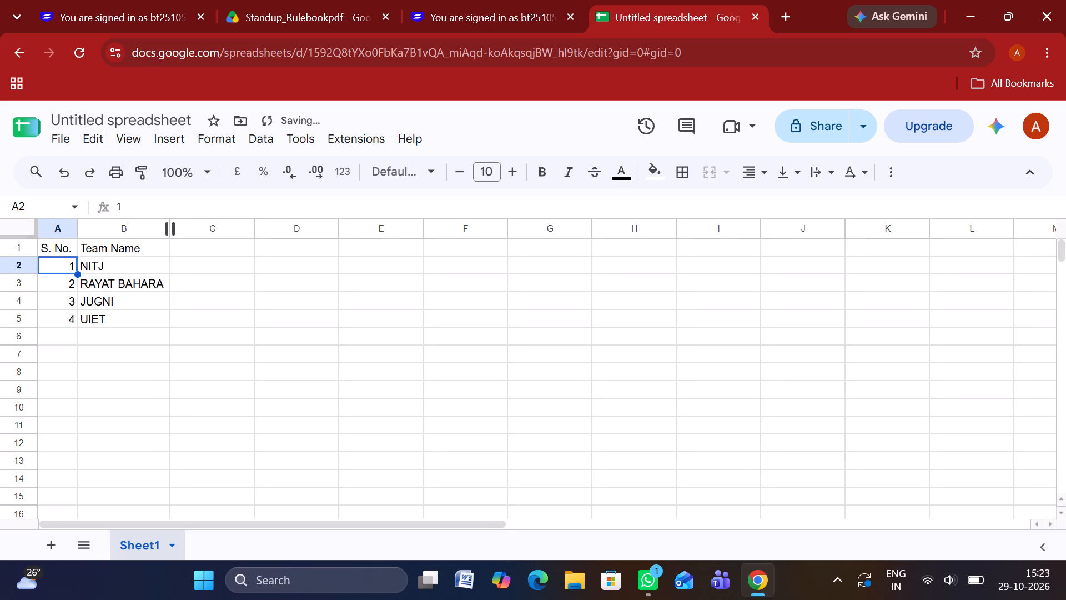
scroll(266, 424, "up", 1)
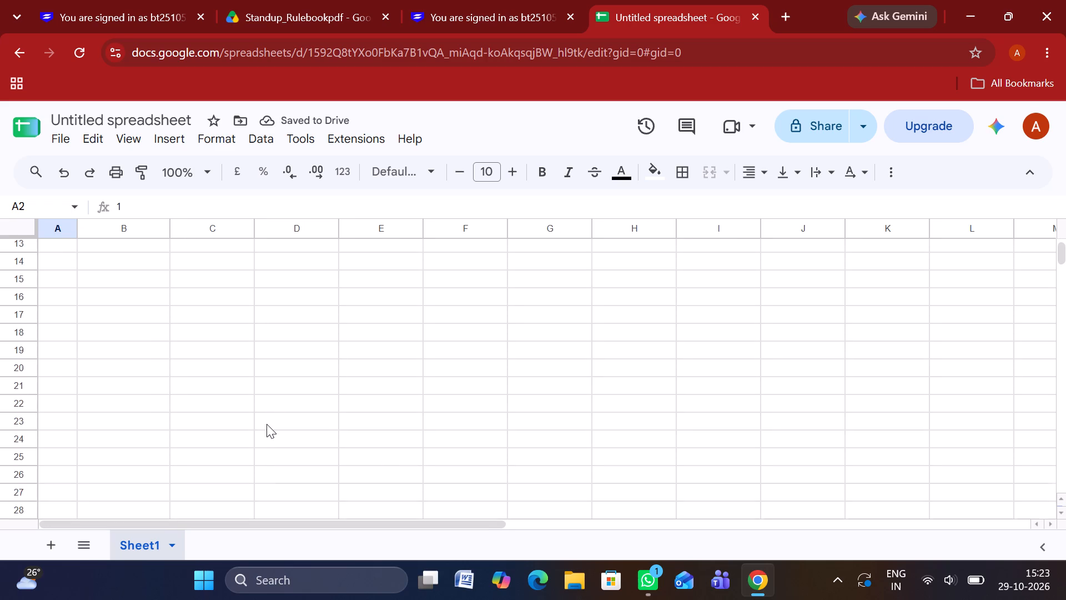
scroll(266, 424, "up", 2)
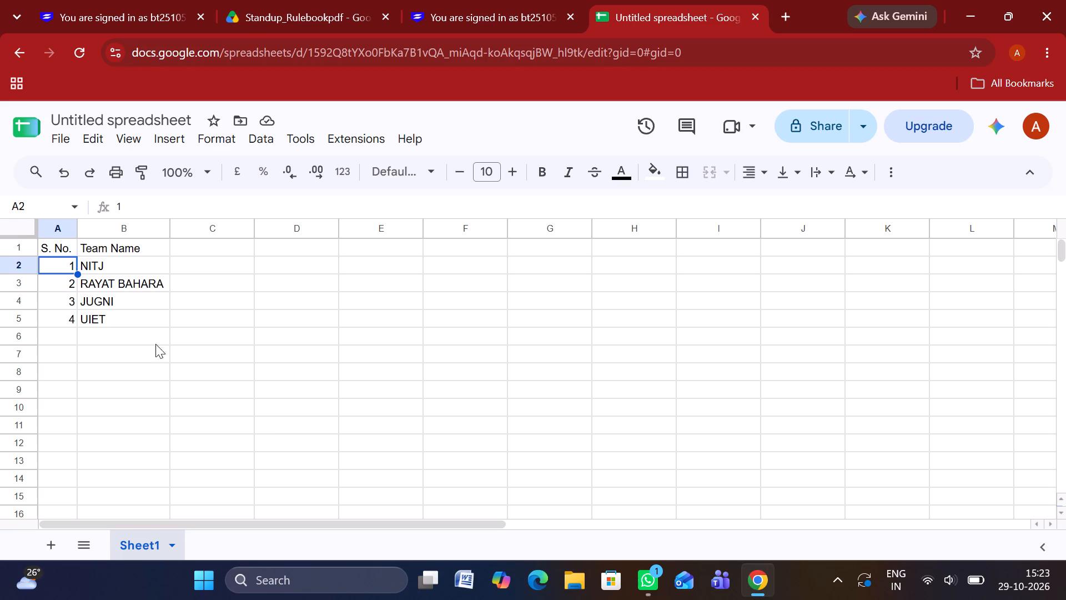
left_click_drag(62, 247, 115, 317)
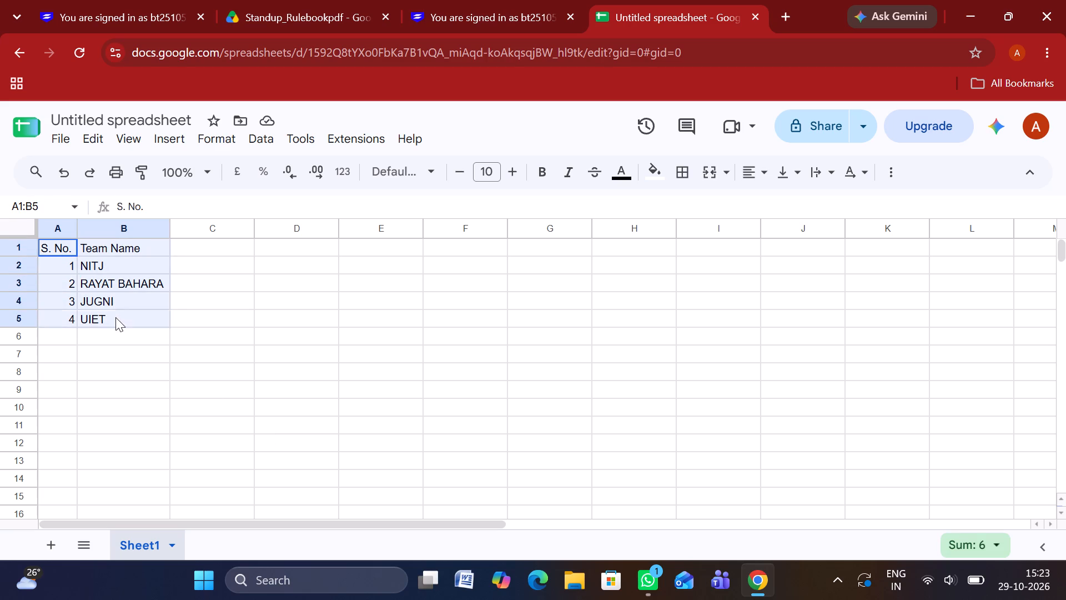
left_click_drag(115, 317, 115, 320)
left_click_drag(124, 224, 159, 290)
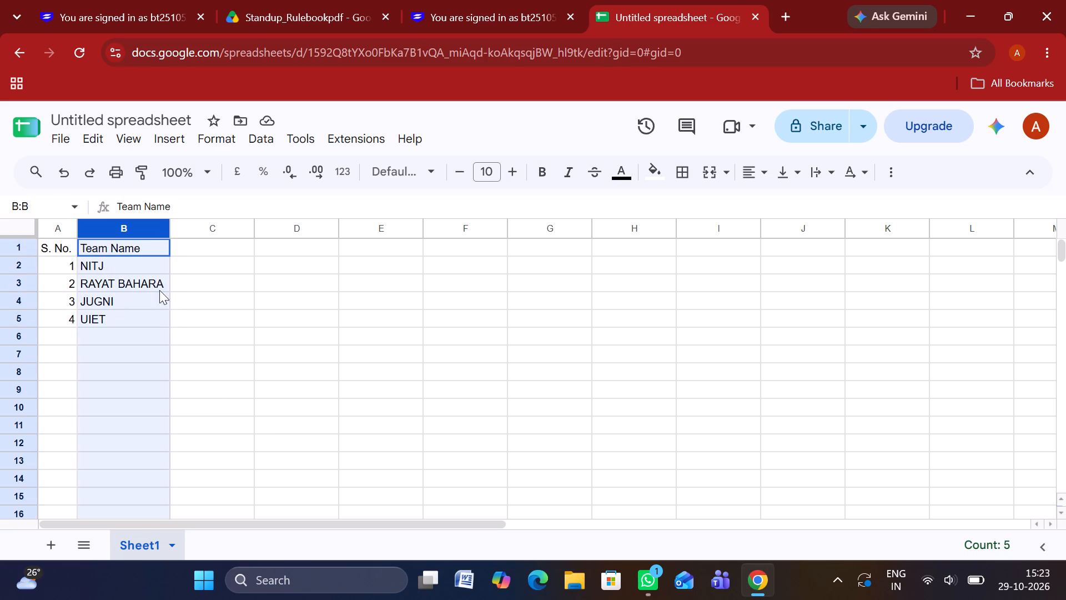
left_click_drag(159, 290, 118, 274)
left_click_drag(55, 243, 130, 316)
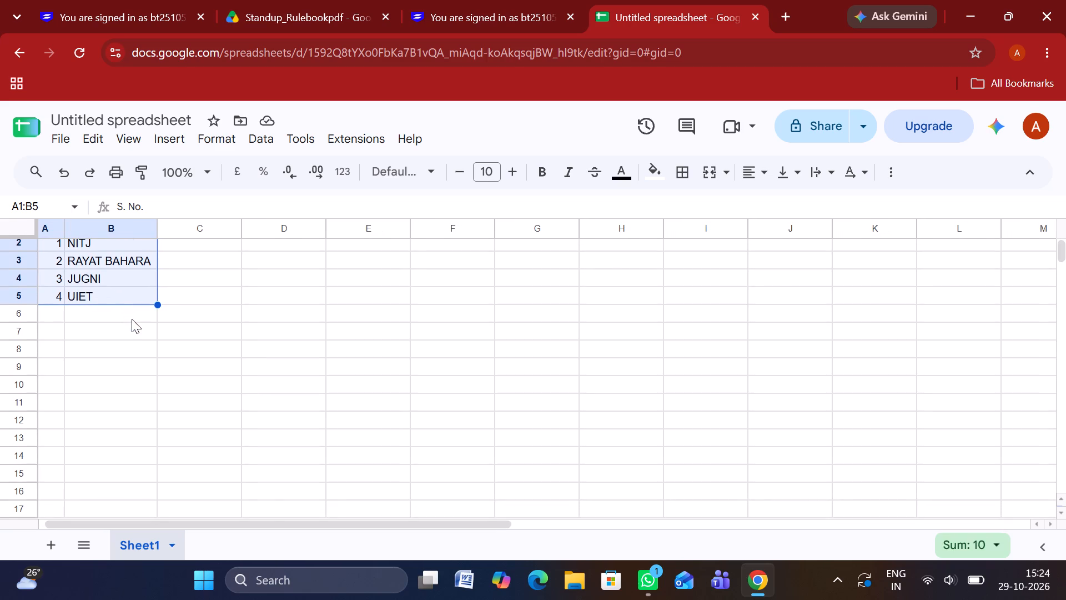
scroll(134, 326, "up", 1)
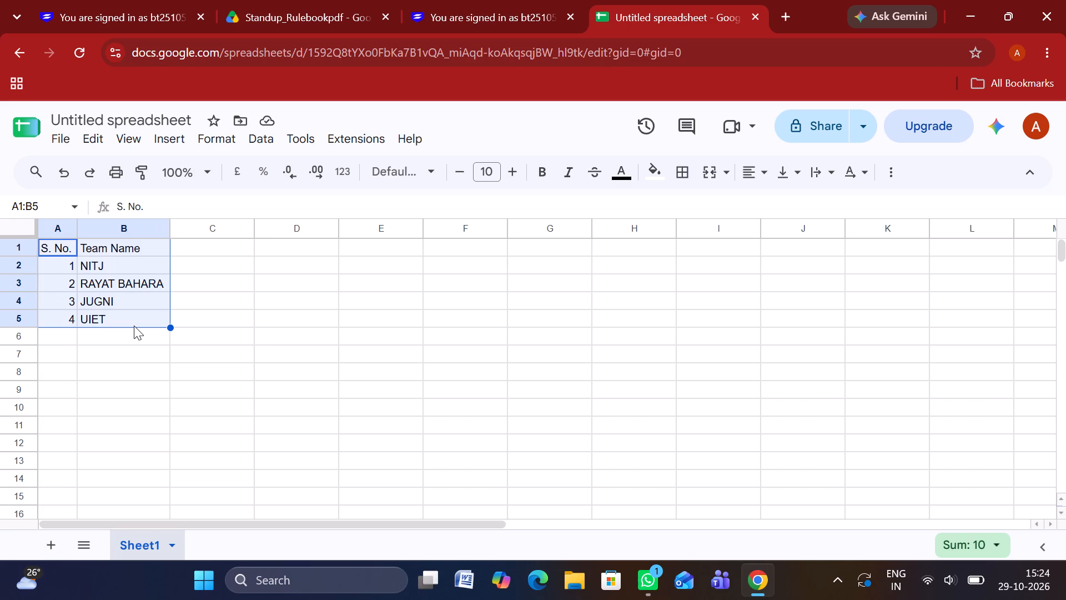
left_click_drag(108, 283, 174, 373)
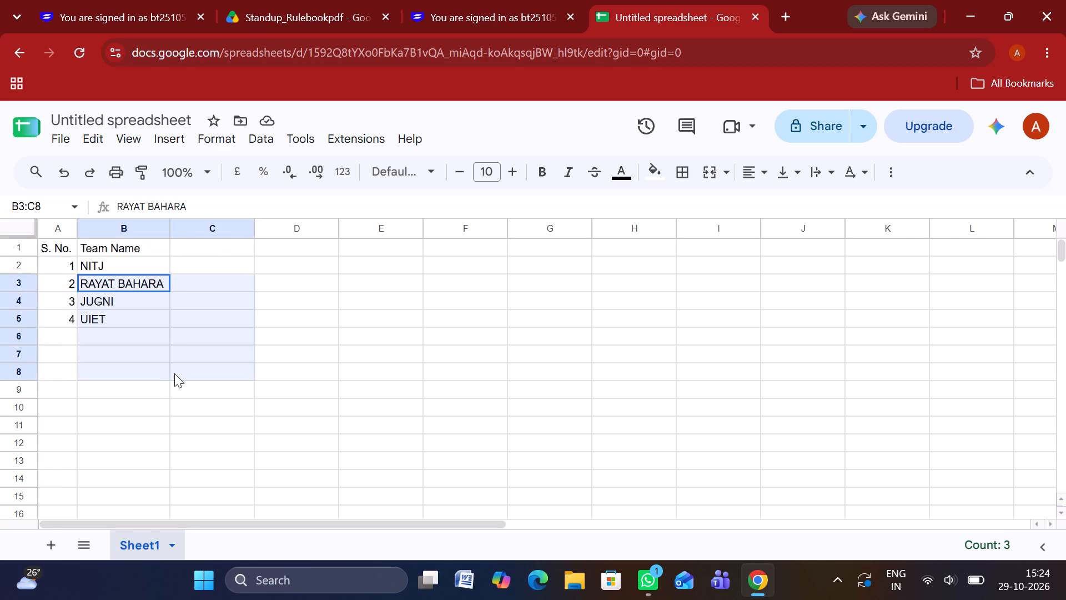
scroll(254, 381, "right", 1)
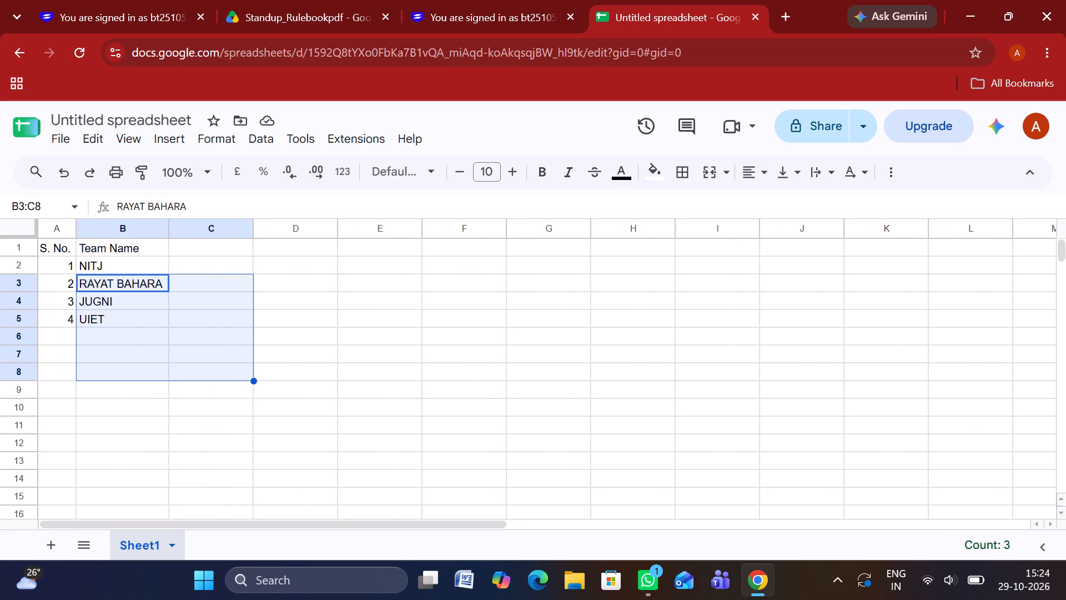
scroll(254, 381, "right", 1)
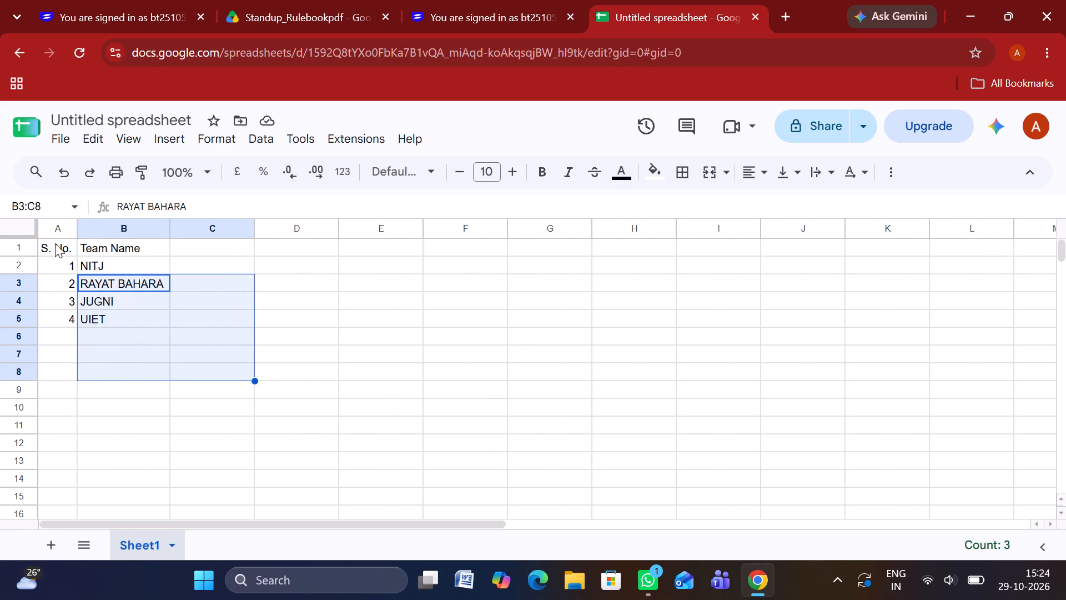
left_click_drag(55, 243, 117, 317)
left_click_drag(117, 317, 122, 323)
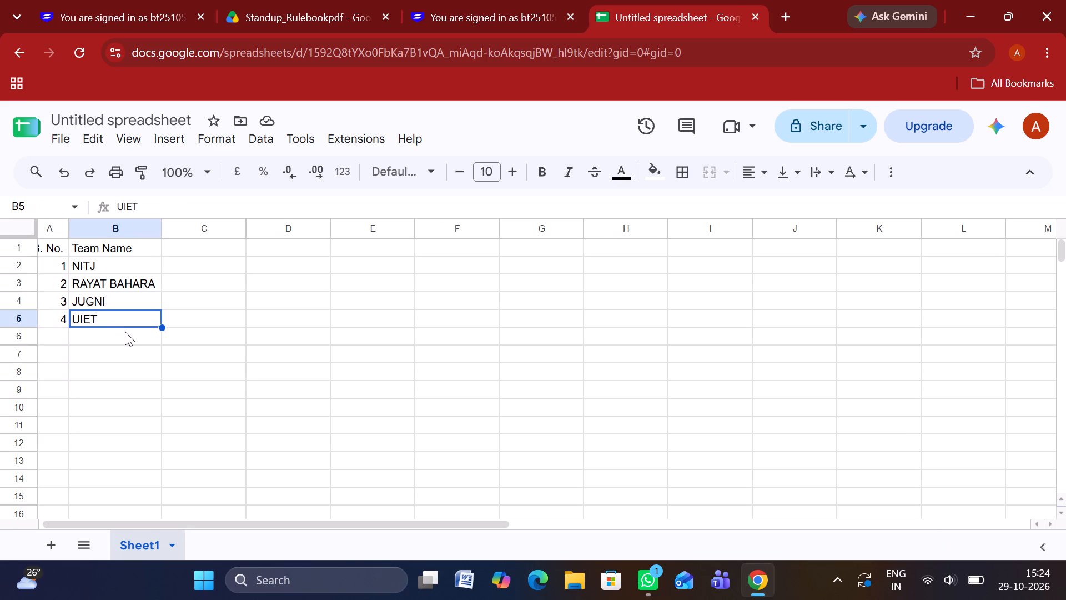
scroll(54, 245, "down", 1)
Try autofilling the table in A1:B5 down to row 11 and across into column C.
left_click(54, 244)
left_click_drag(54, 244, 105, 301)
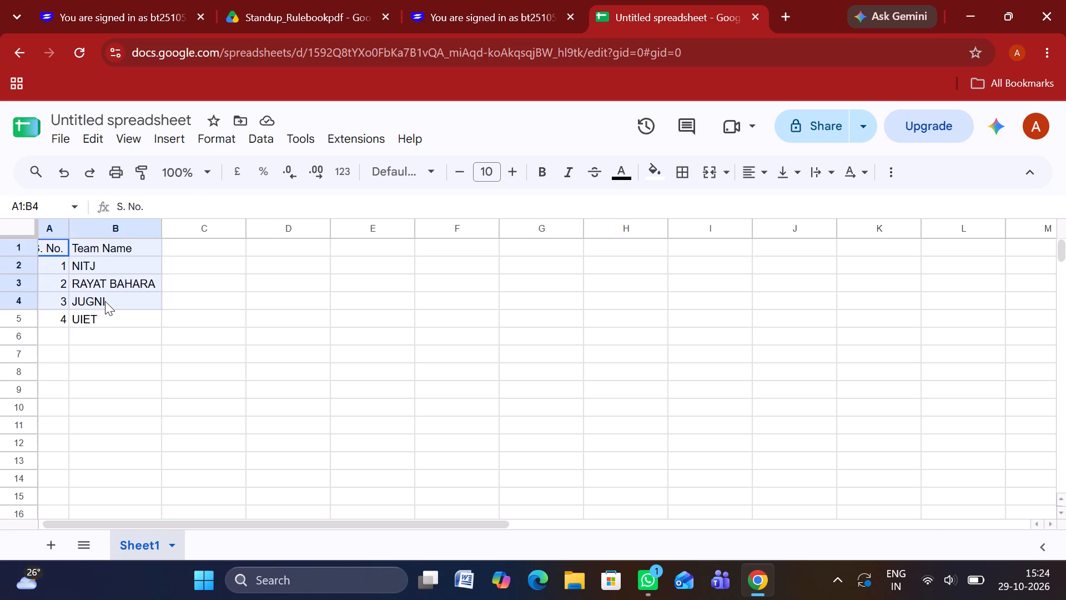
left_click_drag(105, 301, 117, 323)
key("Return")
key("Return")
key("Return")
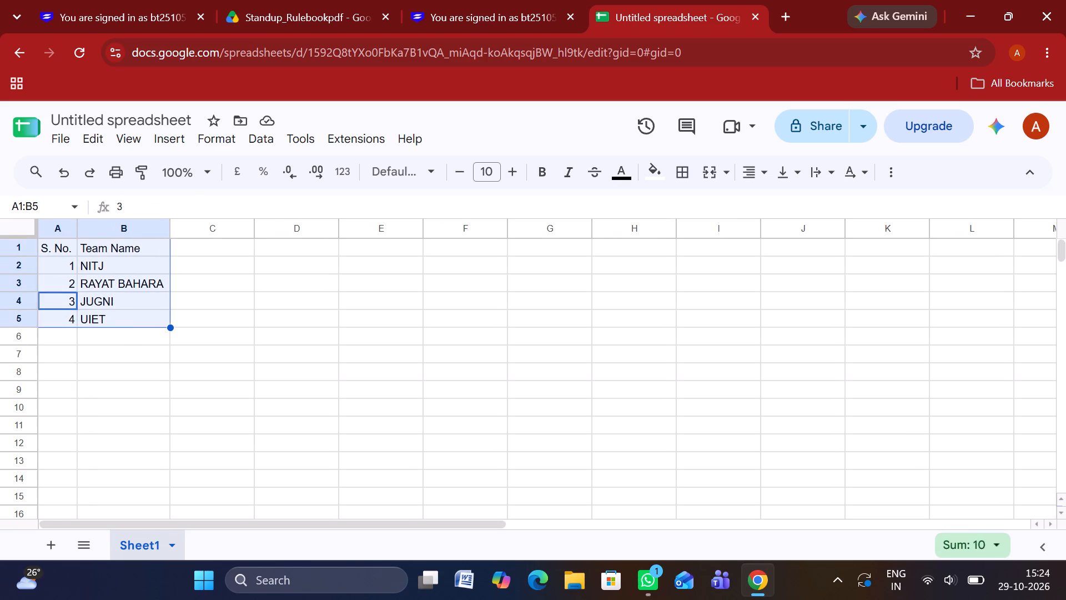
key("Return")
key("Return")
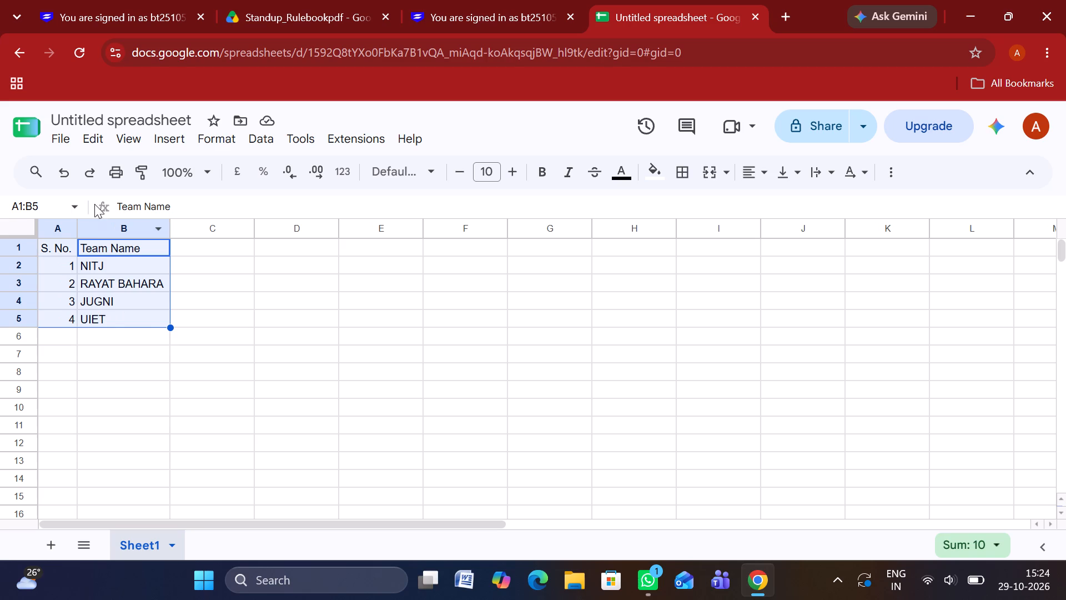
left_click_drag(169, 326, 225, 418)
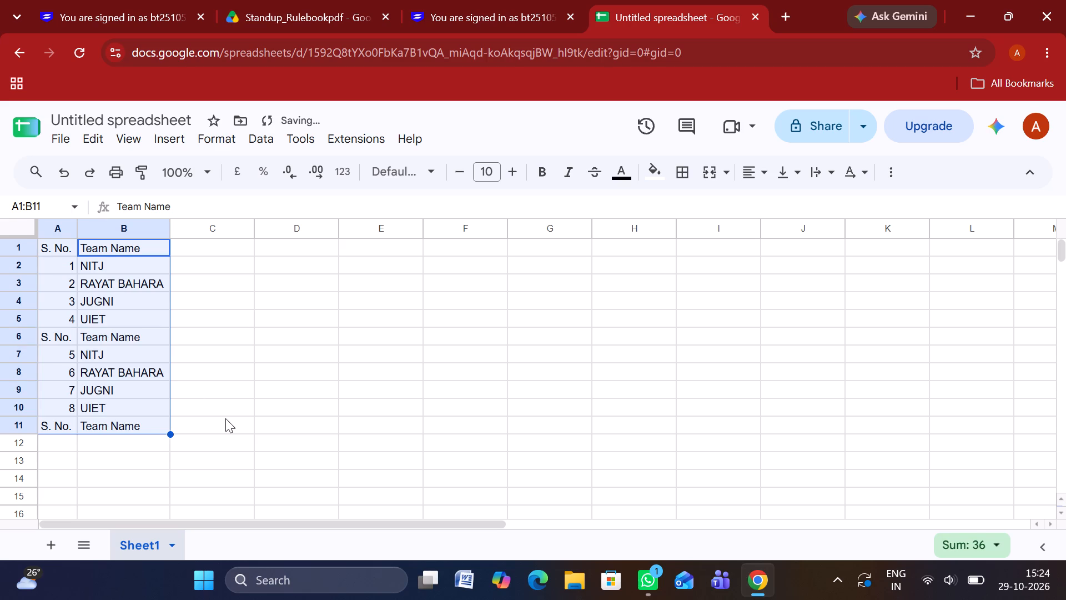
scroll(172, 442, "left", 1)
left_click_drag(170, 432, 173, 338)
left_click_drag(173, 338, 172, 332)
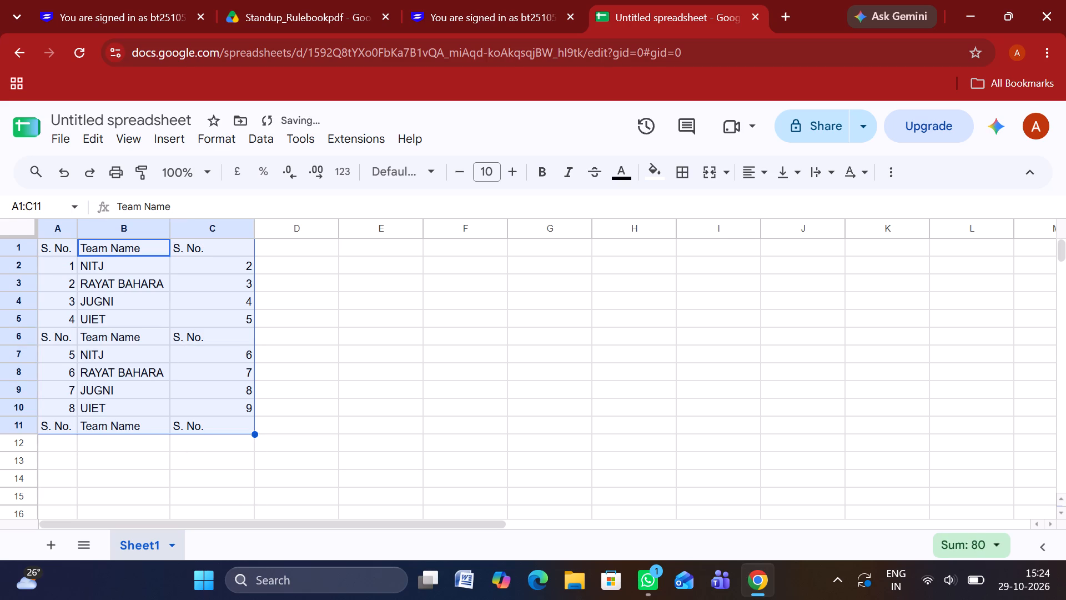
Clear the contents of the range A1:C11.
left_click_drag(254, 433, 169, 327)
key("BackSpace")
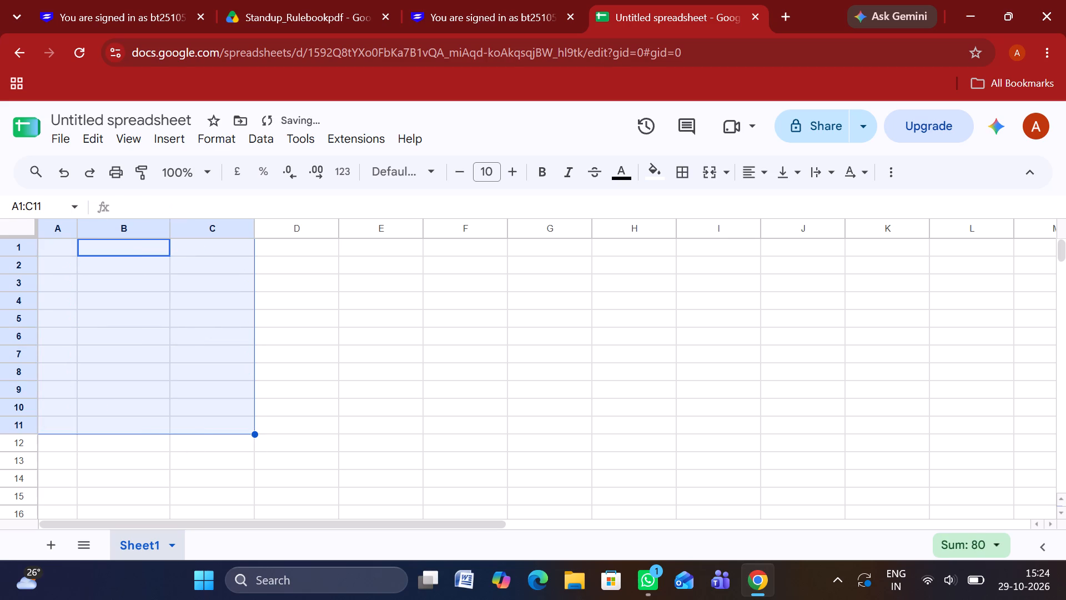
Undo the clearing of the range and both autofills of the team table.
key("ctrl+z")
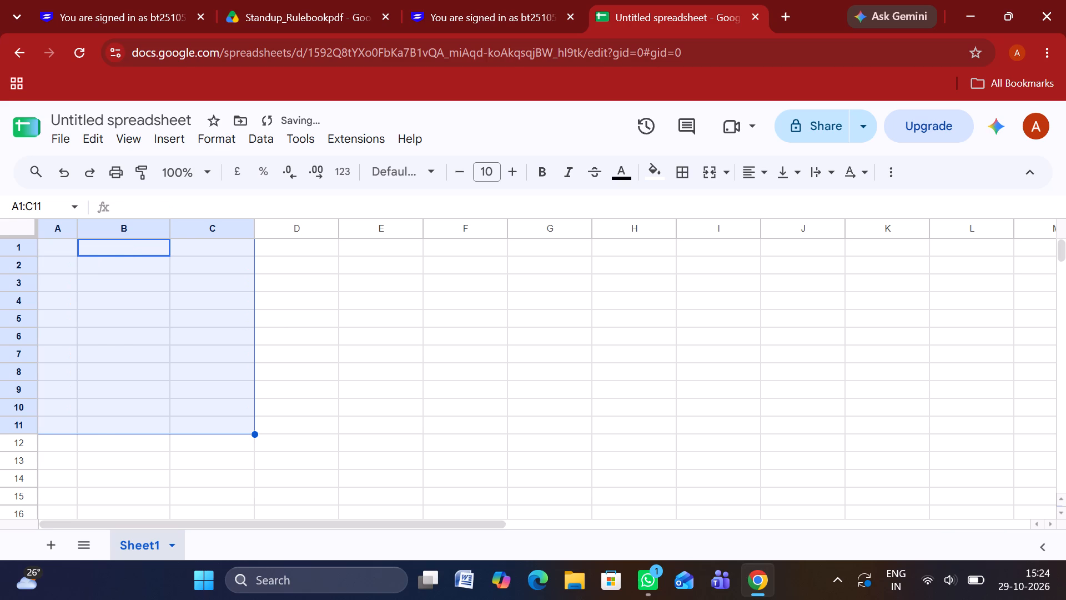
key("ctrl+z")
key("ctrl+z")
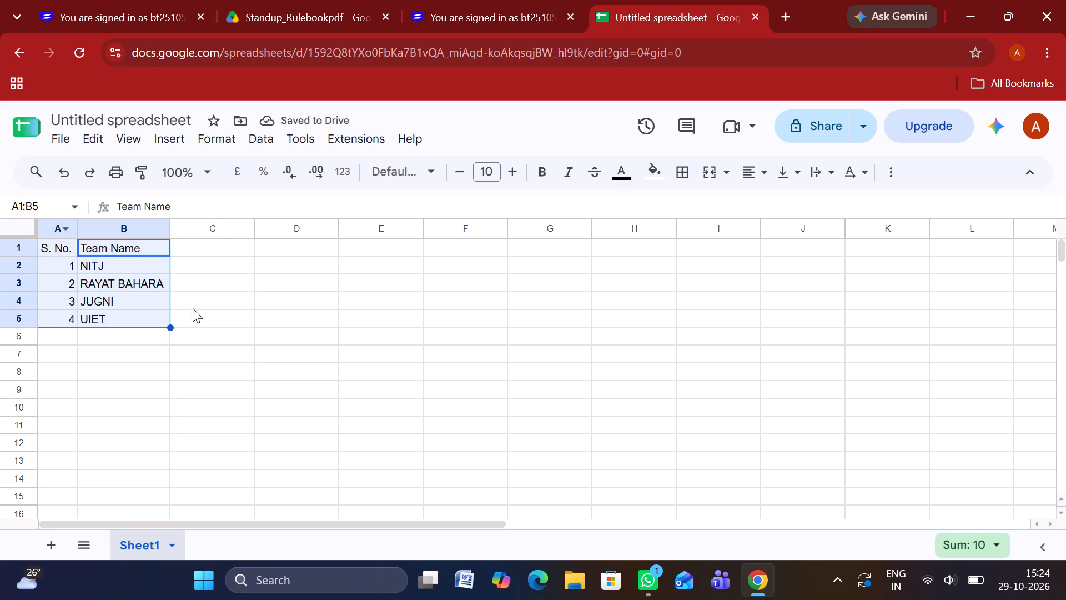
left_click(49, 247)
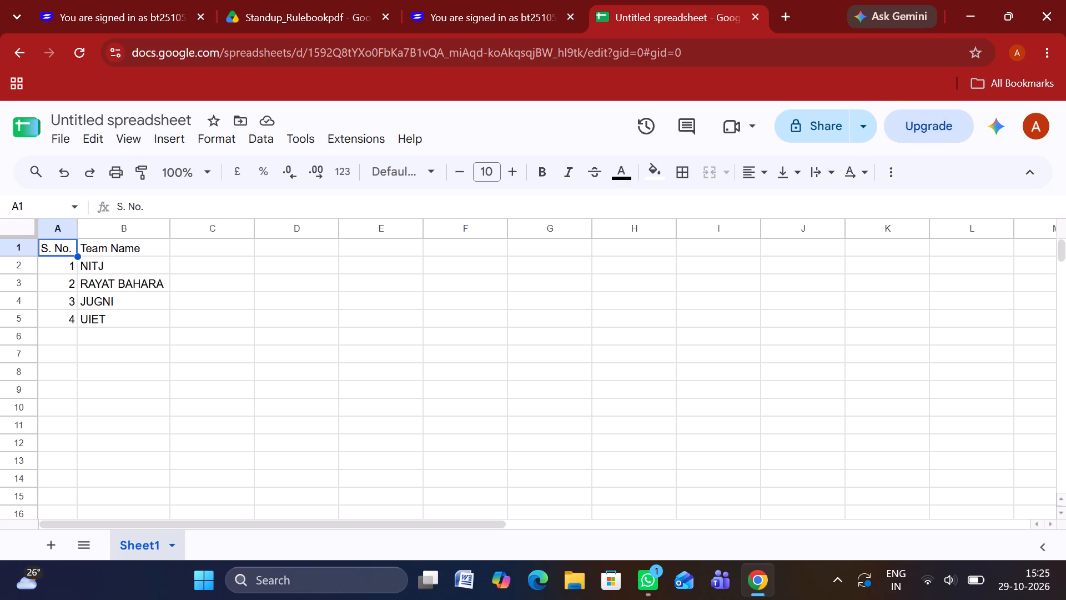
Rename the spreadsheet as THEQUE MARKSHEET 2026.
left_click(166, 121)
triple_click(163, 114)
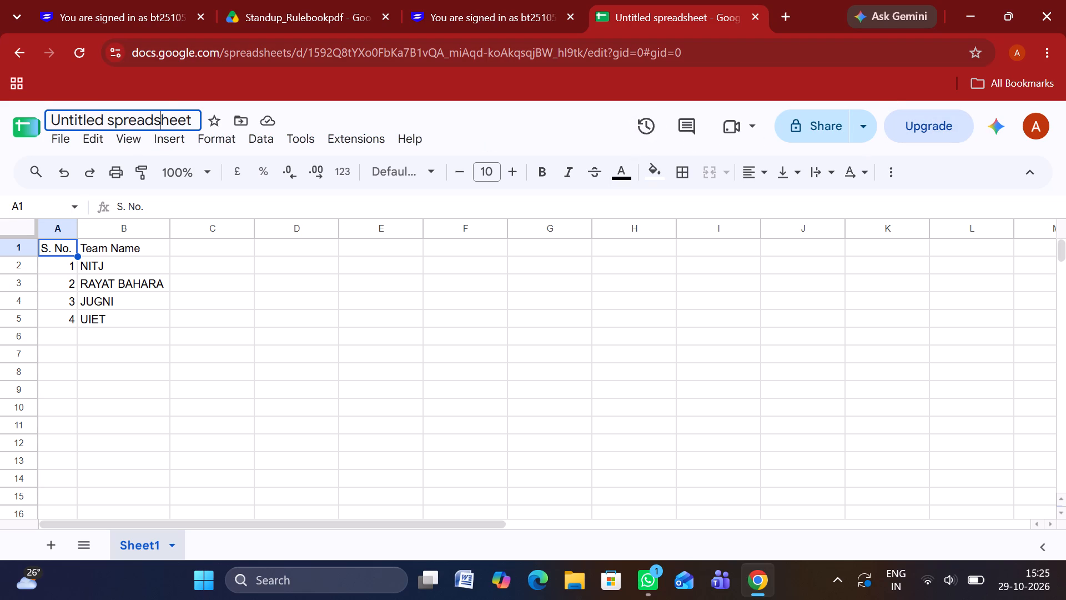
left_click(163, 114)
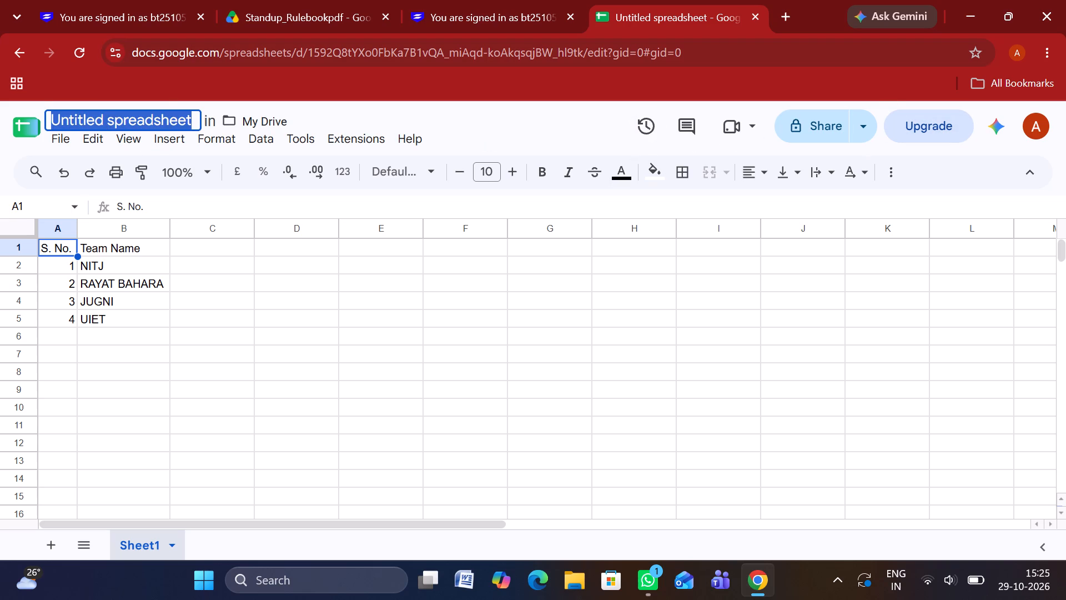
type("tH")
type("EQUE")
key("space")
key("BackSpace")
key("BackSpace")
key("BackSpace")
key("BackSpace")
key("BackSpace")
key("BackSpace")
key("BackSpace")
key("BackSpace")
key("BackSpace")
key("BackSpace")
key("BackSpace")
key("BackSpace")
key("BackSpace")
key("BackSpace")
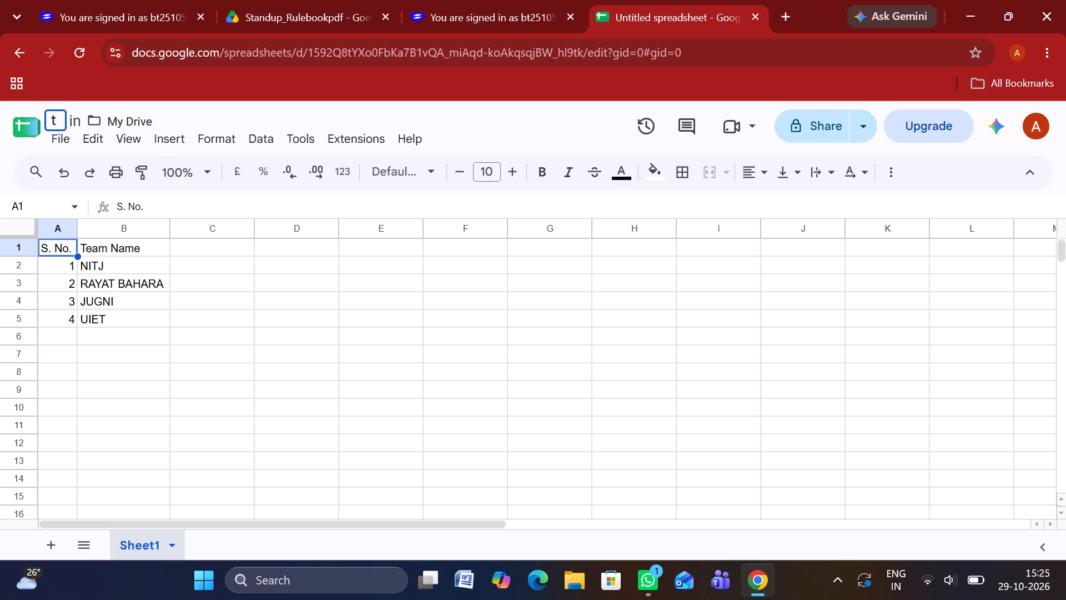
type("Th")
key("BackSpace")
key("BackSpace")
key("BackSpace")
key("BackSpace")
key("BackSpace")
key("BackSpace")
key("BackSpace")
key("BackSpace")
key("BackSpace")
key("BackSpace")
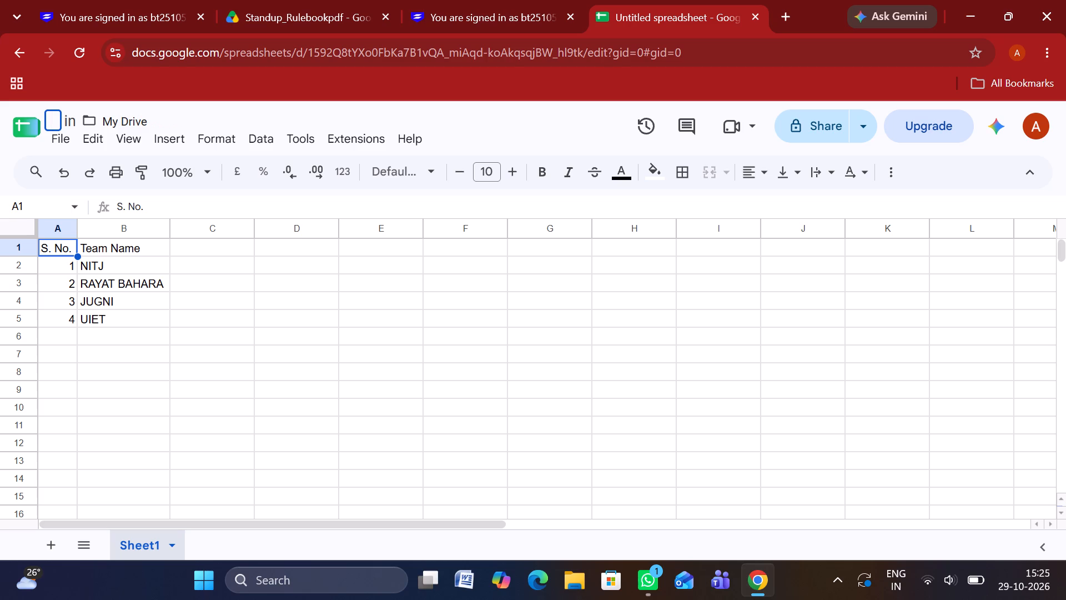
key("r")
key("BackSpace")
type("THE")
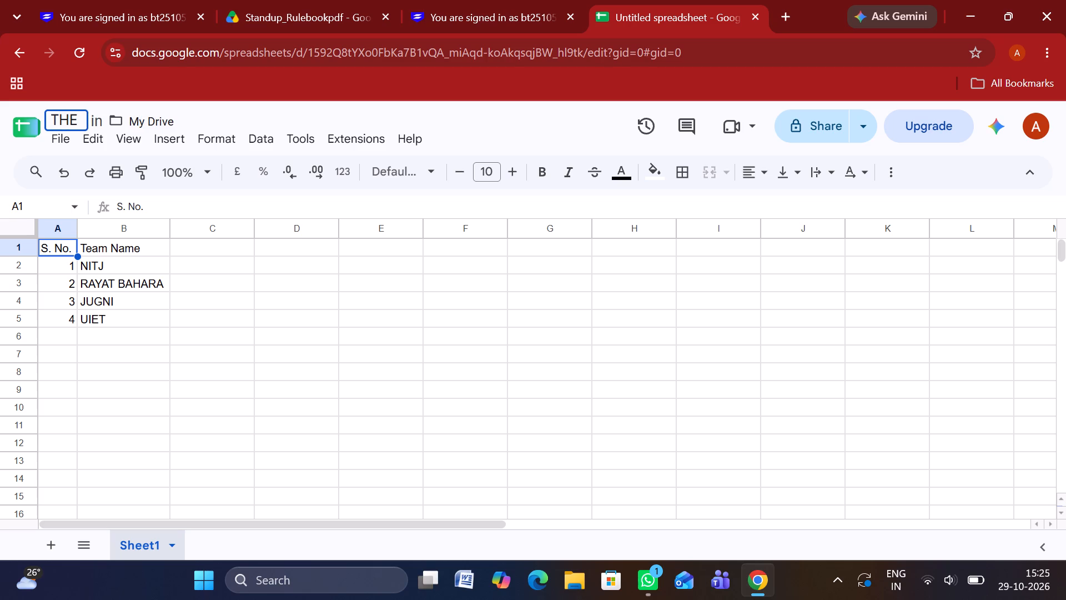
type("QUE")
key("space")
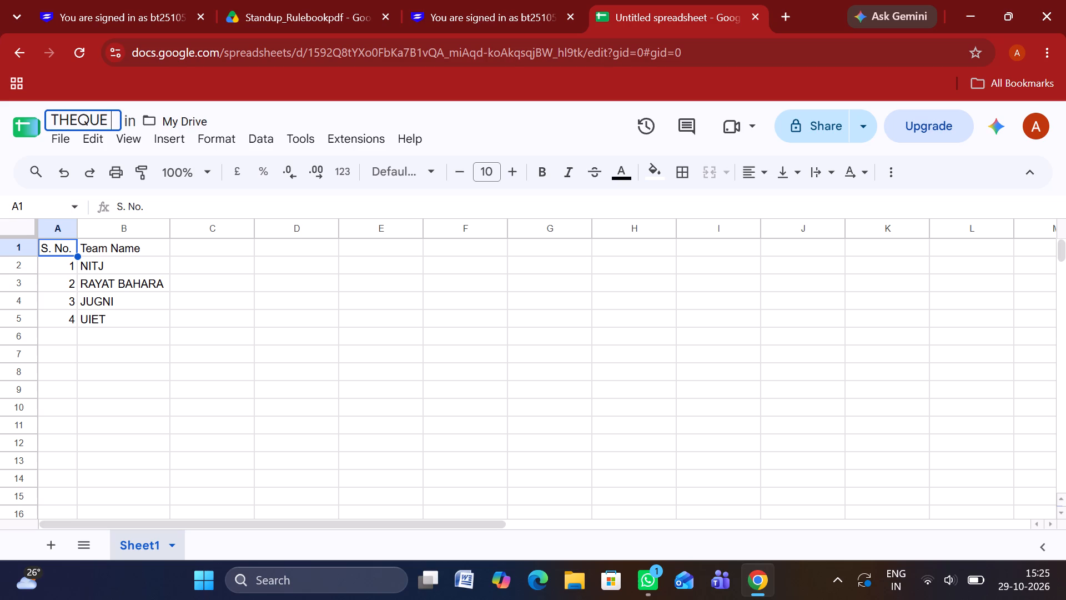
type("MARKSHEET")
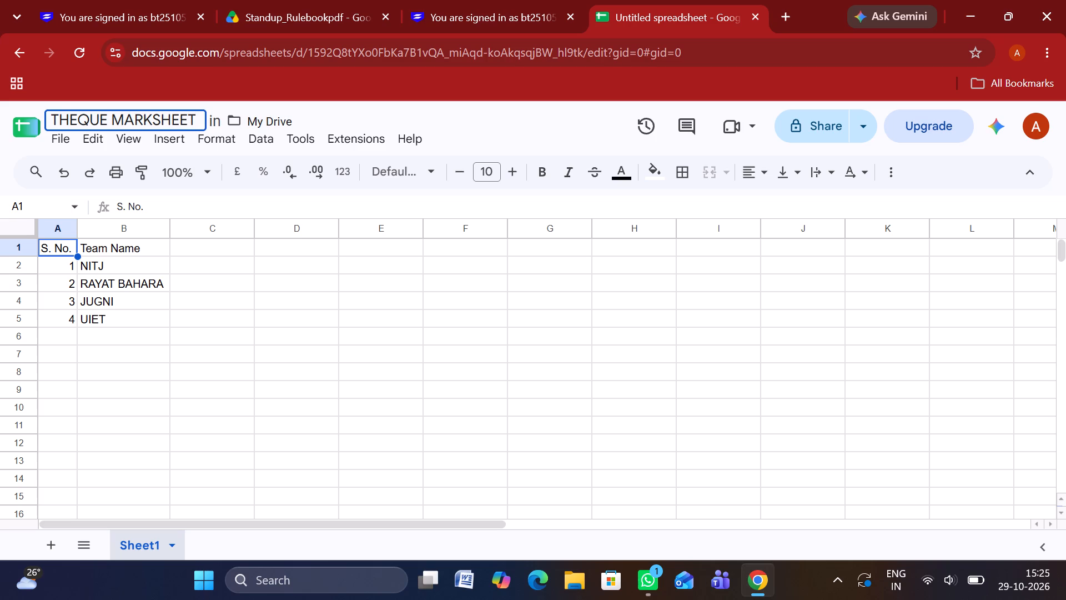
key("space")
type("2")
type("026")
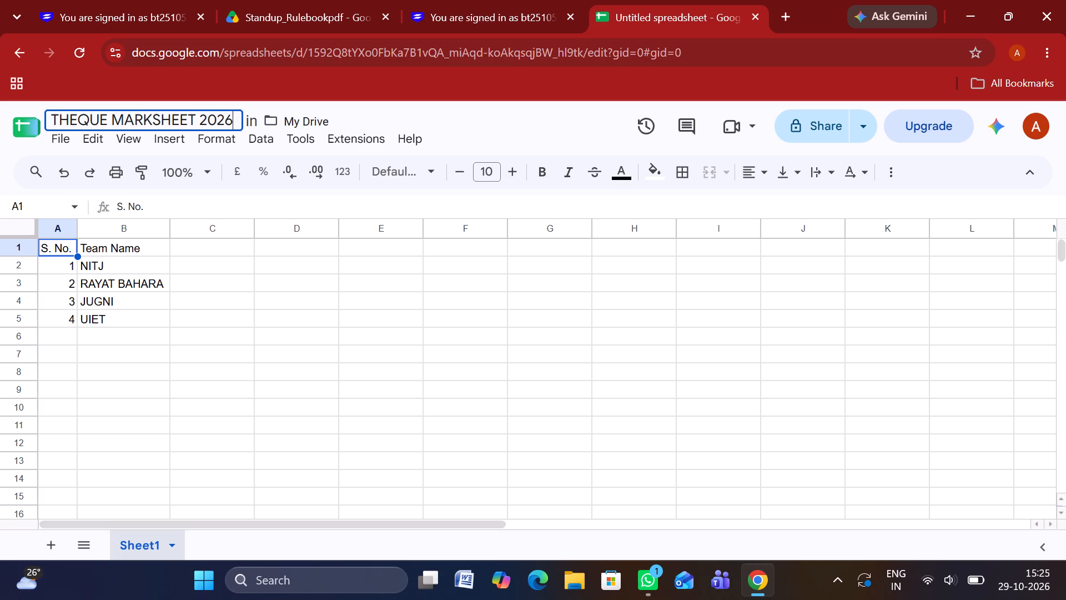
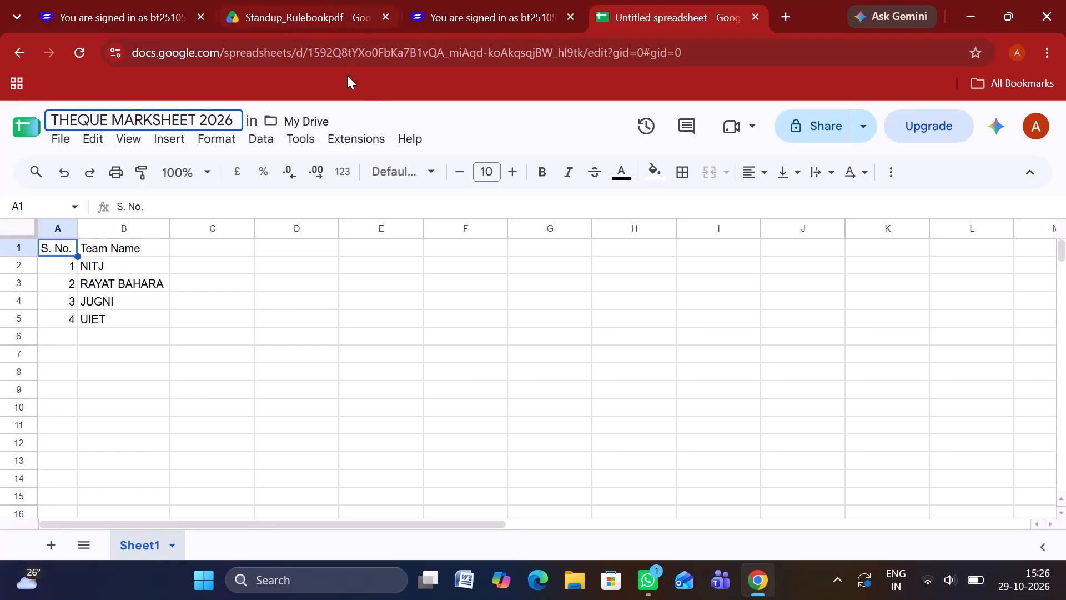
Commit the spreadsheet's new name THEQUE MARKSHEET 2026.
left_click(400, 94)
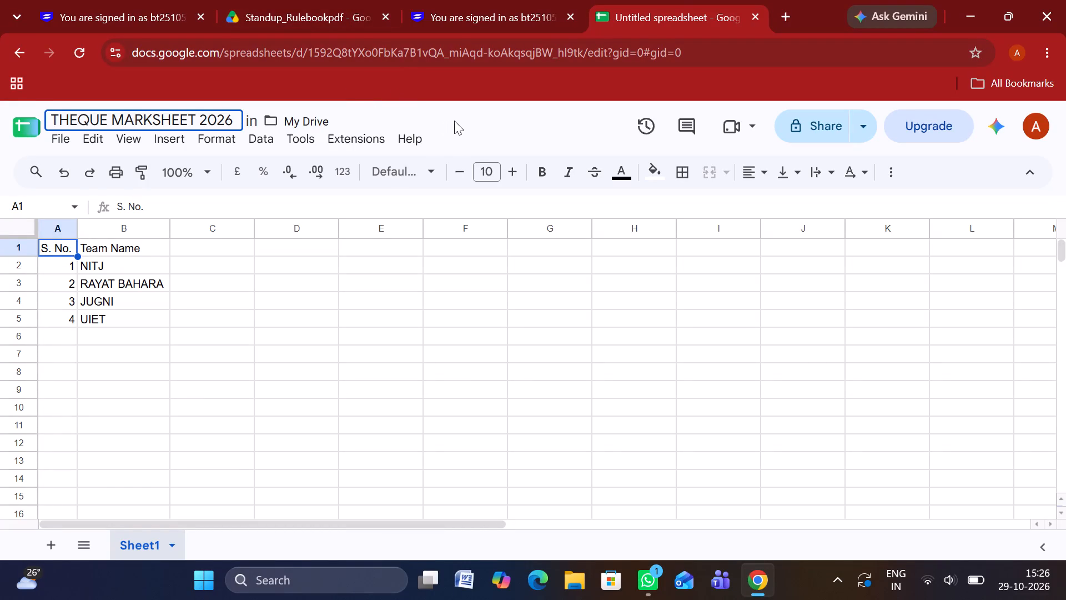
left_click(454, 121)
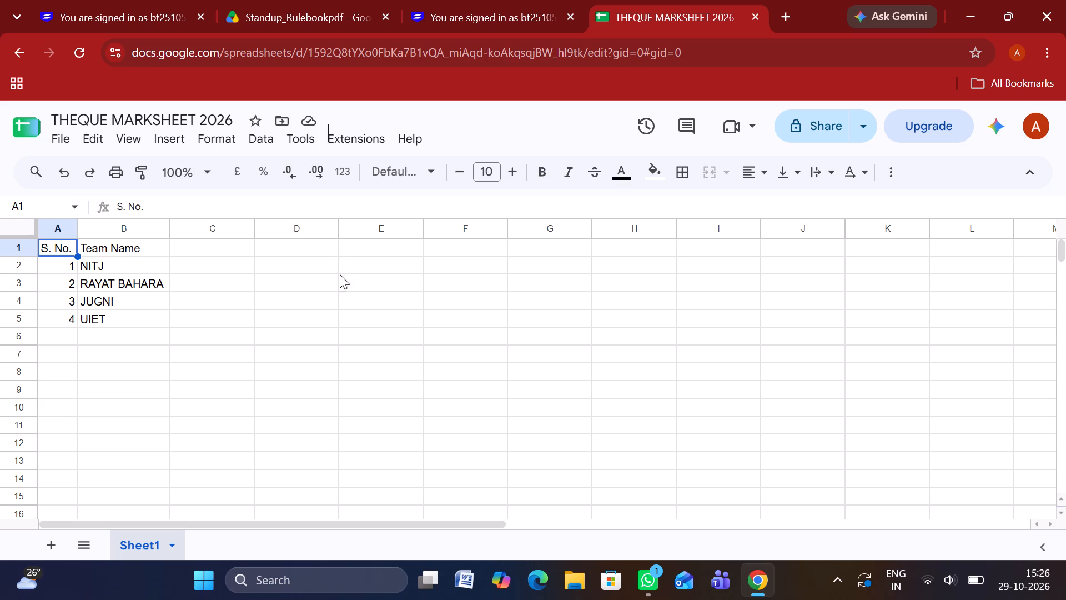
Switch to Microsoft Office Word 2007 by searching for it and launching it with a blank document.
left_click(299, 592)
key("w")
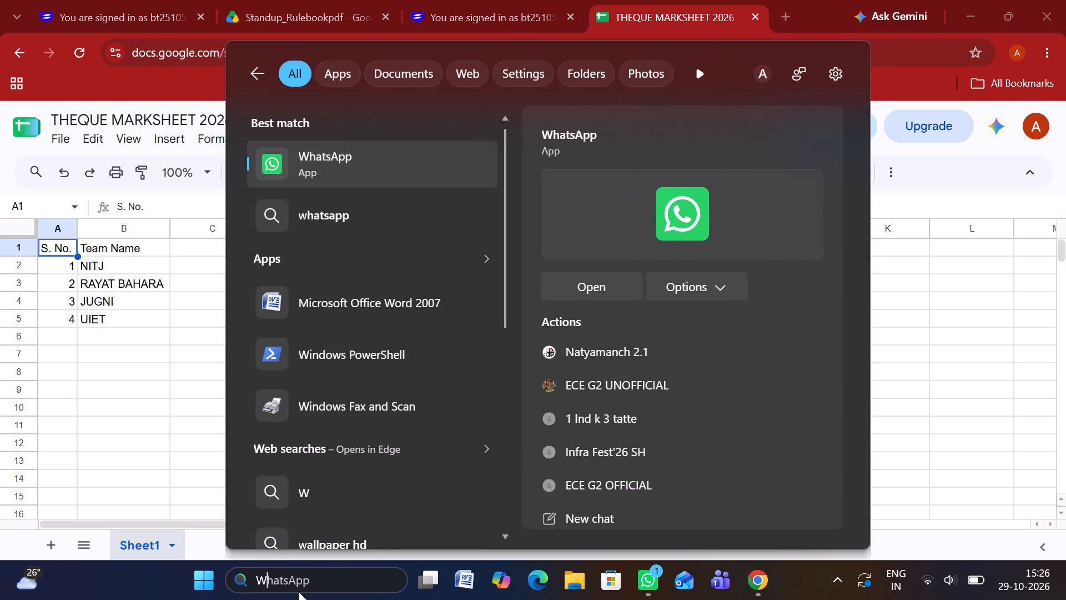
key("o")
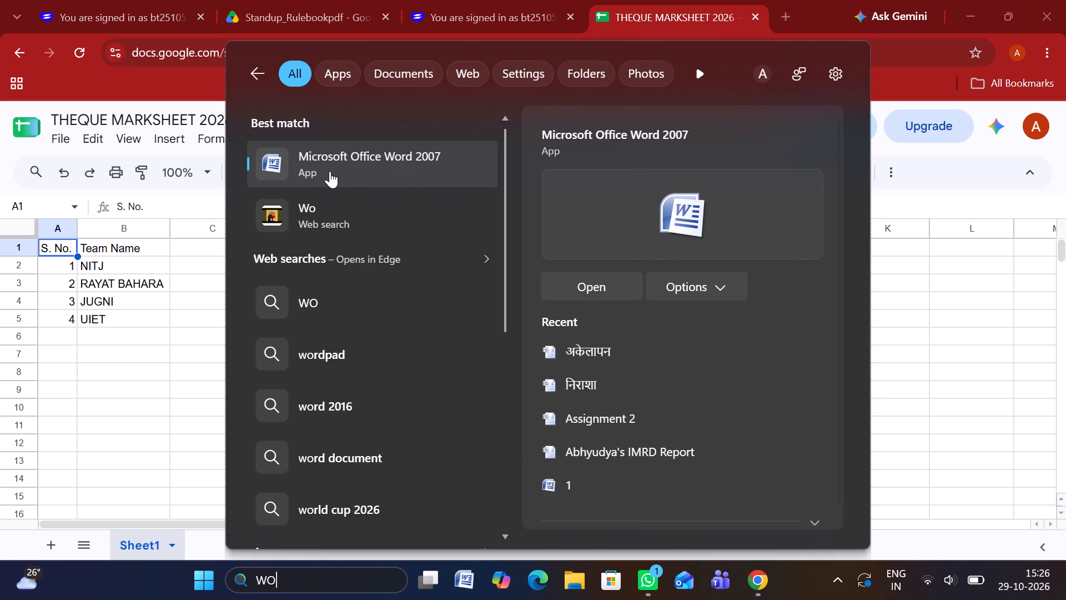
left_click(330, 171)
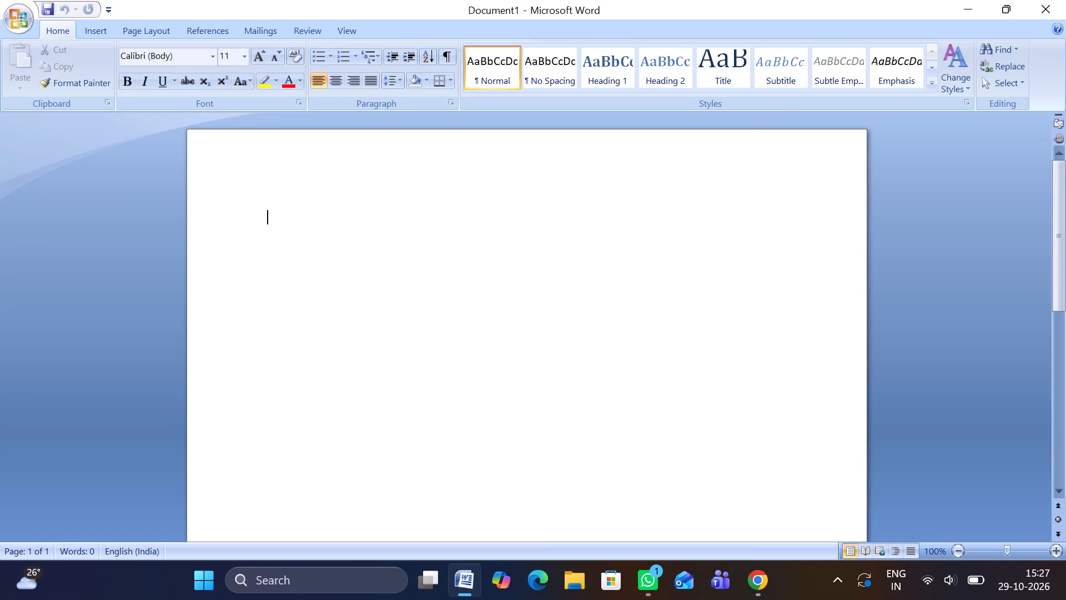
Enter the title THEQUE MARKSHEET 2026 on the first line of the blank document.
left_click(689, 254)
type("THE")
type("QUE")
key("space")
type("MARKSHEET")
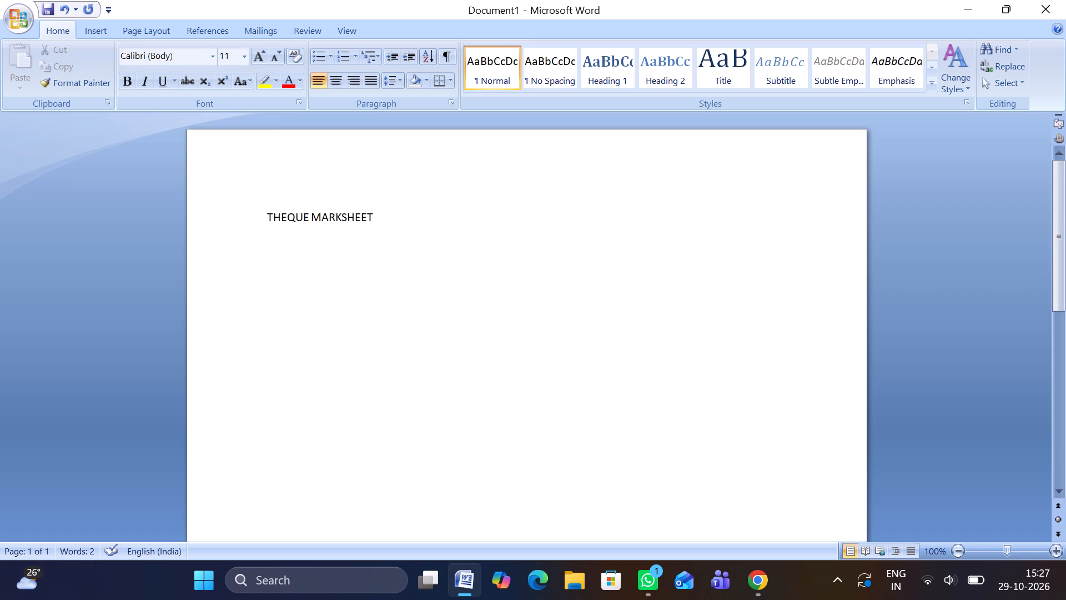
key("space")
type("2")
key("minus")
key("BackSpace")
type("026")
left_click(402, 210)
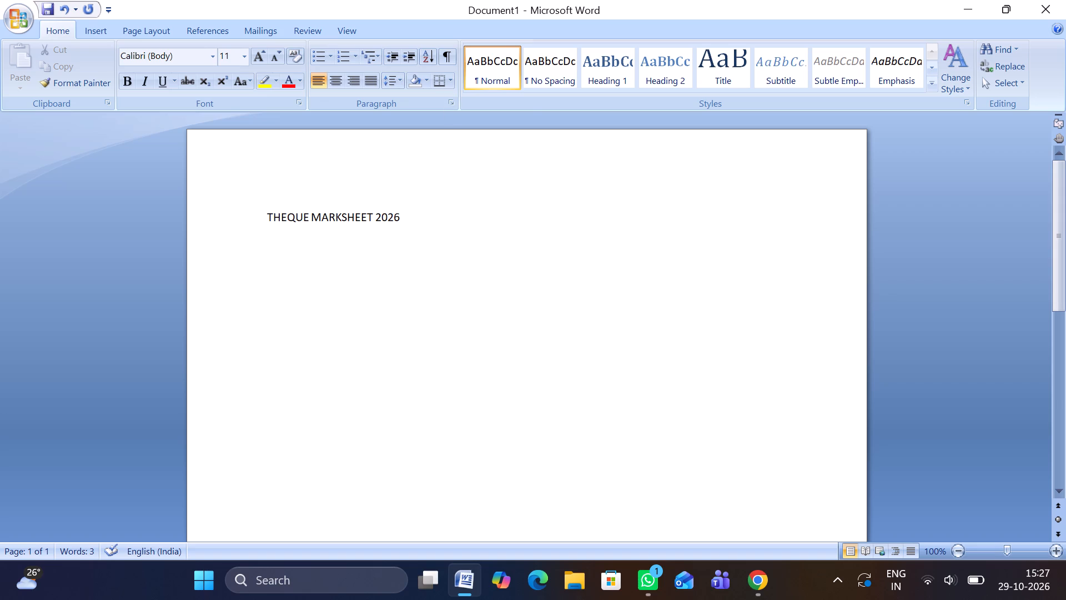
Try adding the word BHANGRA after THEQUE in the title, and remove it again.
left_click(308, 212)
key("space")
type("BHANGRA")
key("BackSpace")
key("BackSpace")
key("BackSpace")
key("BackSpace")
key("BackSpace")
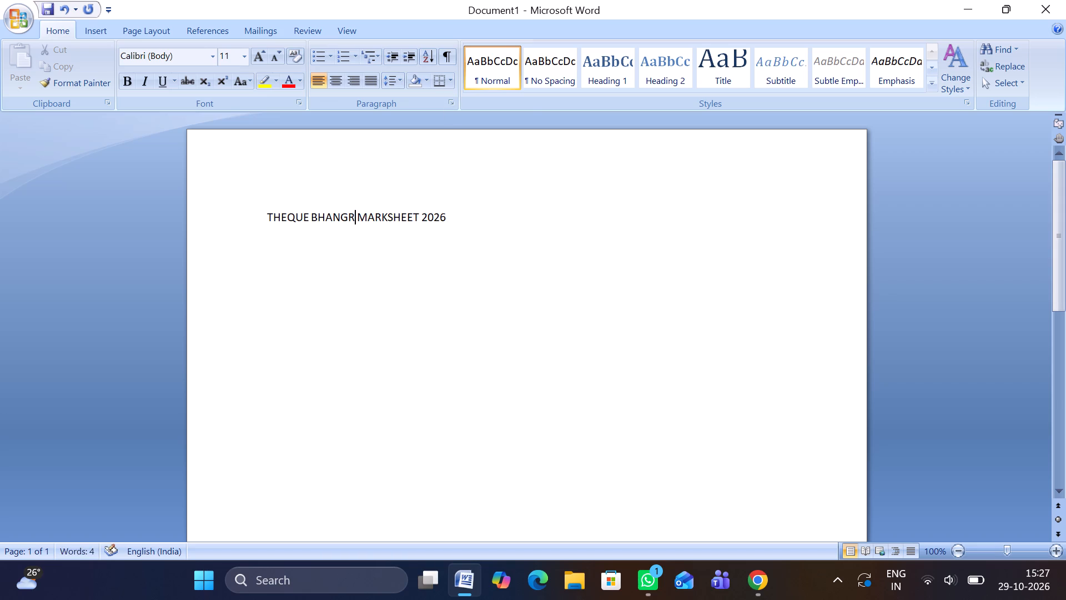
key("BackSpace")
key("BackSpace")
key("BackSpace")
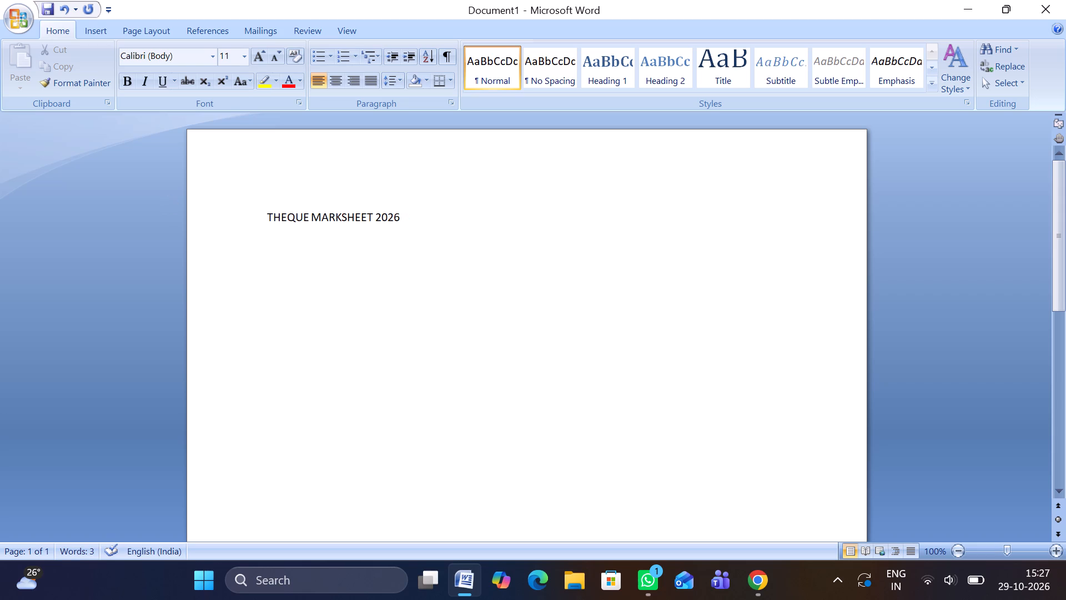
Add the word BHANGRA at the start of the title, before THEQUE.
left_click(264, 214)
type("BHA")
type("NGRA")
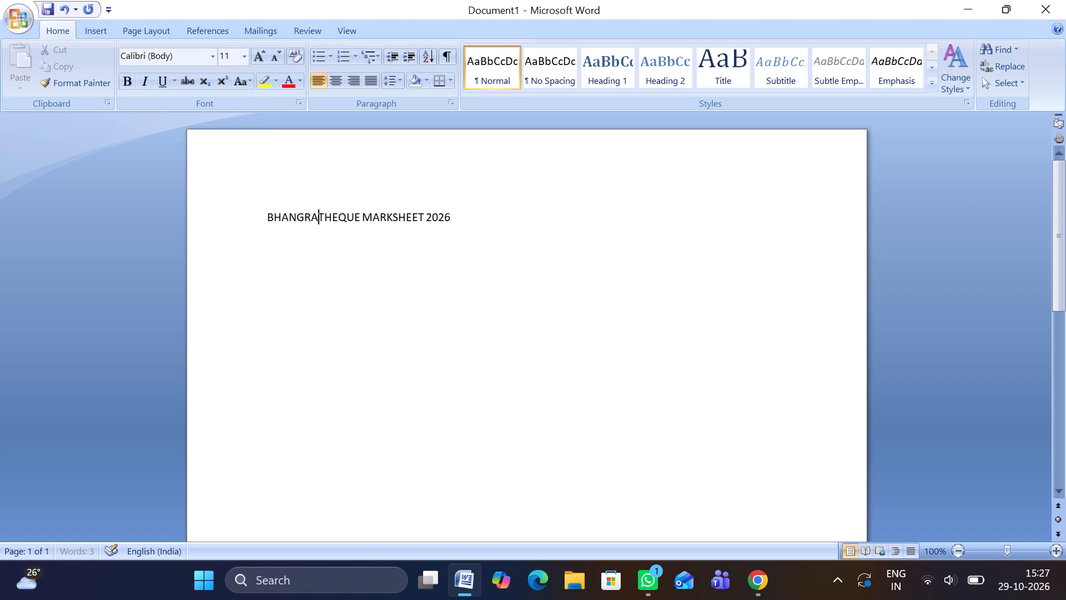
key("space")
Format the whole title line as bold, centred text at font size 26.
left_click_drag(515, 218, 293, 214)
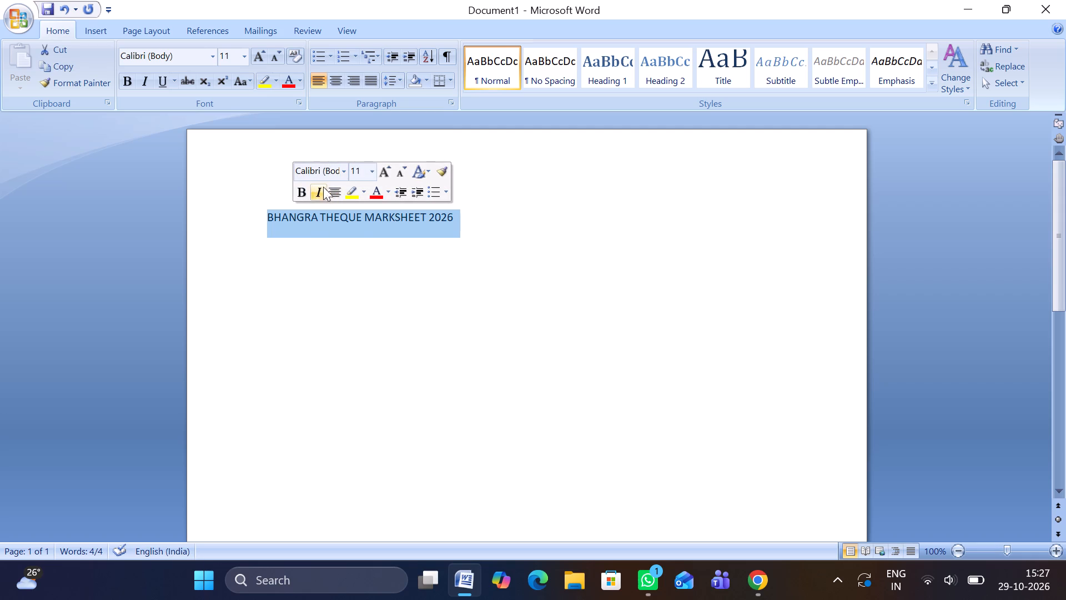
left_click(303, 192)
left_click(329, 193)
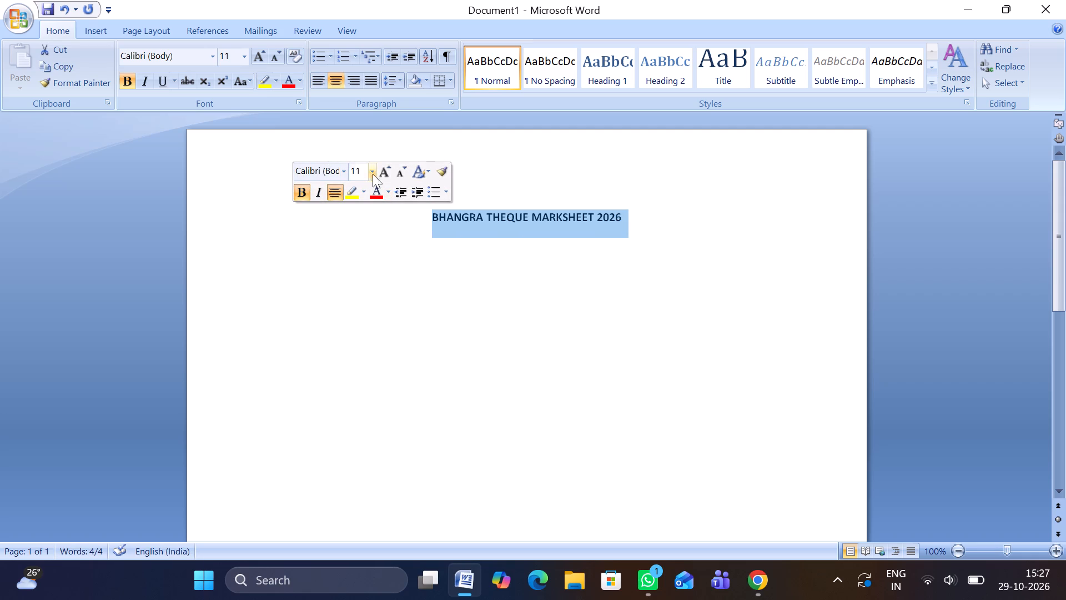
triple_click(388, 172)
triple_click(388, 172)
left_click(388, 172)
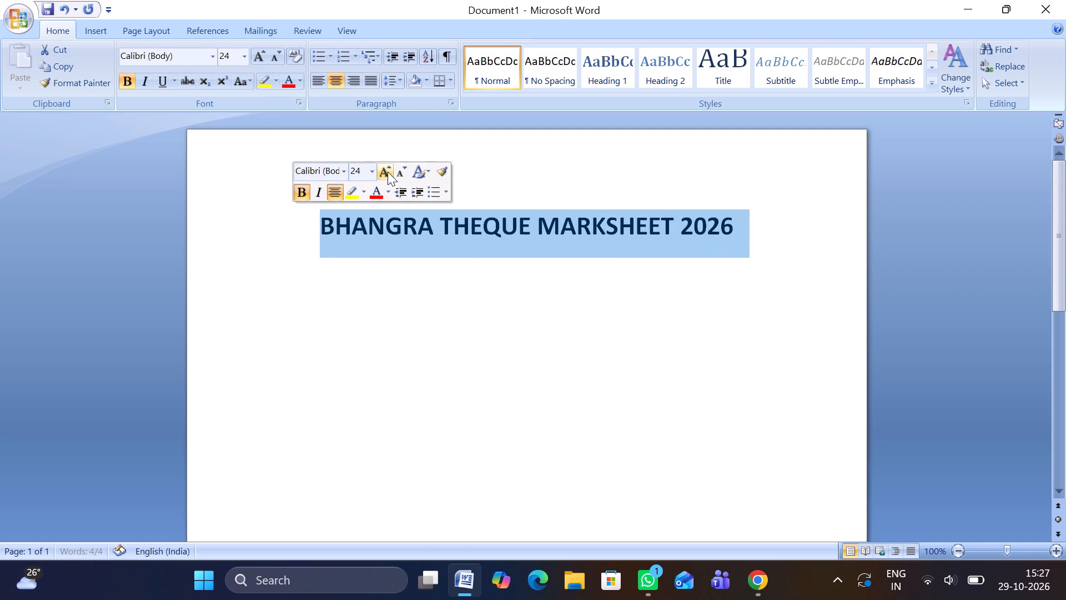
left_click(388, 172)
left_click(794, 242)
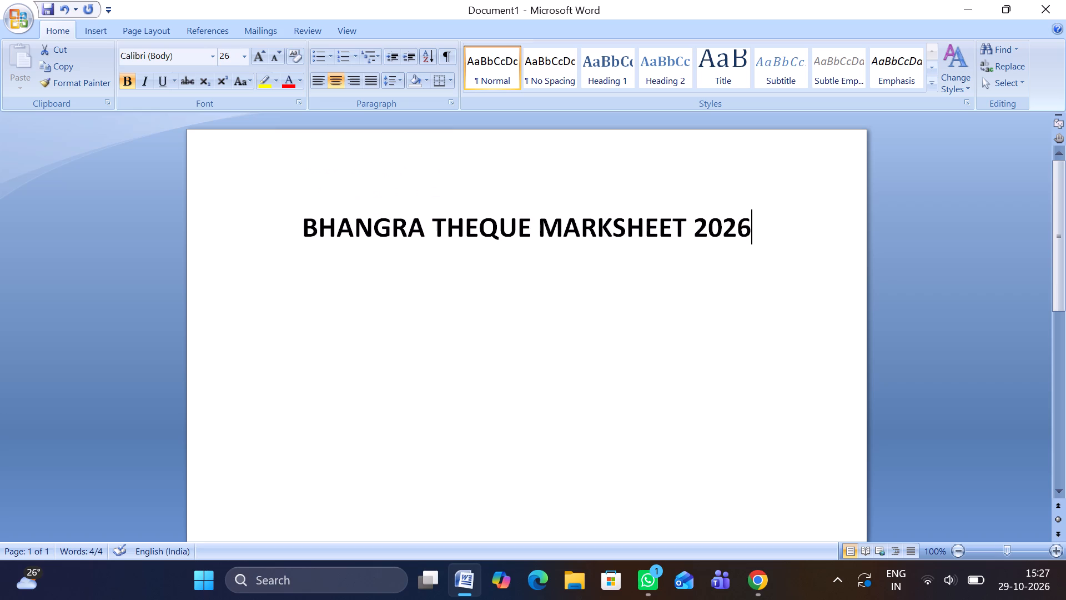
Insert a table of seven columns and four rows two lines below the title.
key("Return")
key("Return")
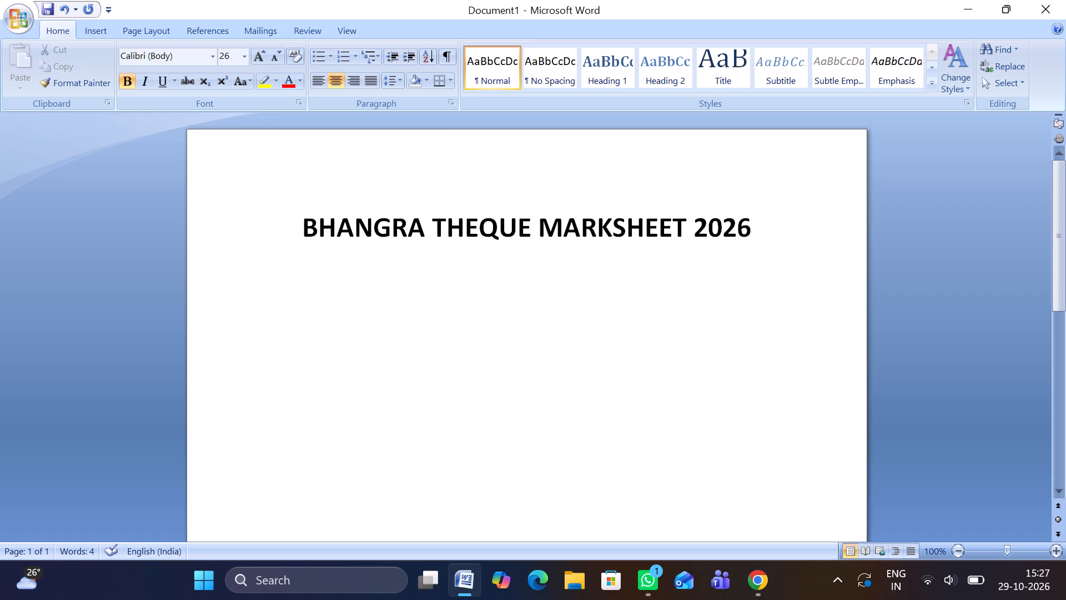
left_click(91, 33)
left_click(132, 86)
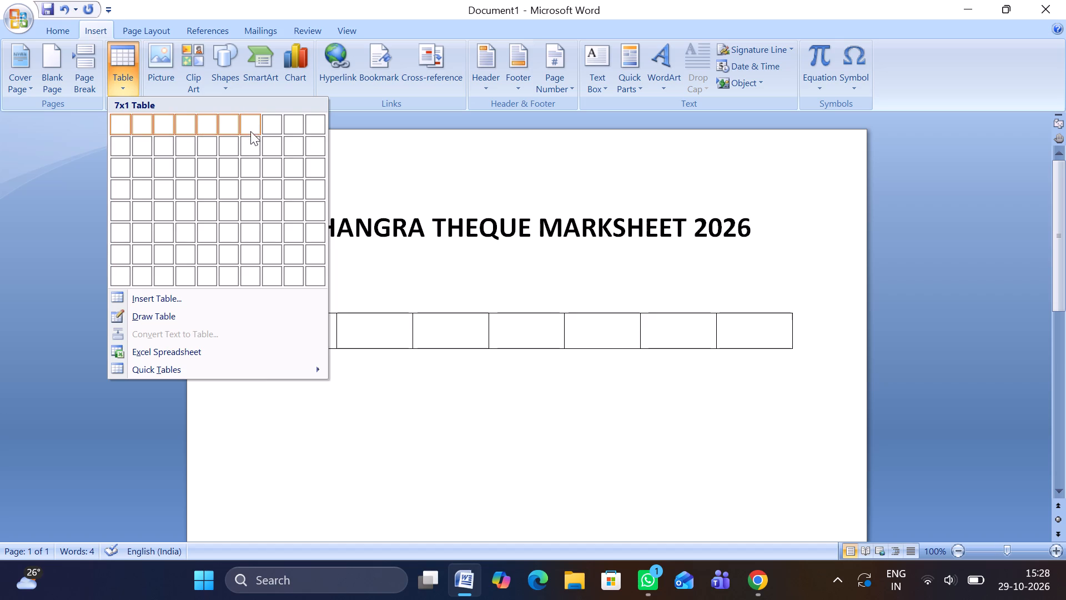
left_click(247, 182)
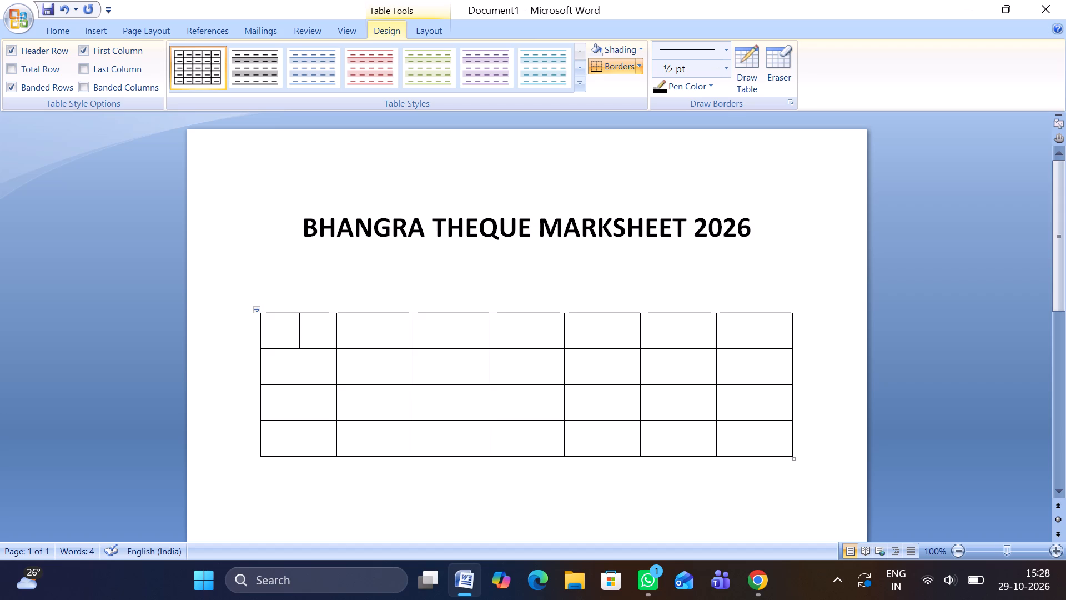
Enter the headings Sr. No and Team Name in the first two cells of the table's top row.
key("shift+s")
key("BackSpace")
key("BackSpace")
left_click(49, 29)
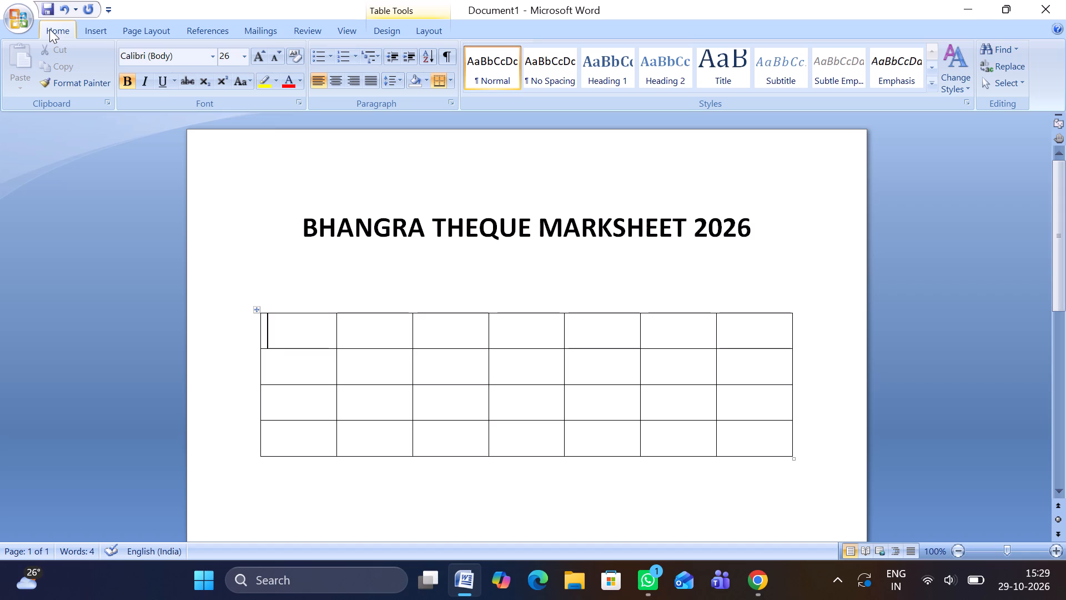
key("space")
type("No")
key("Right")
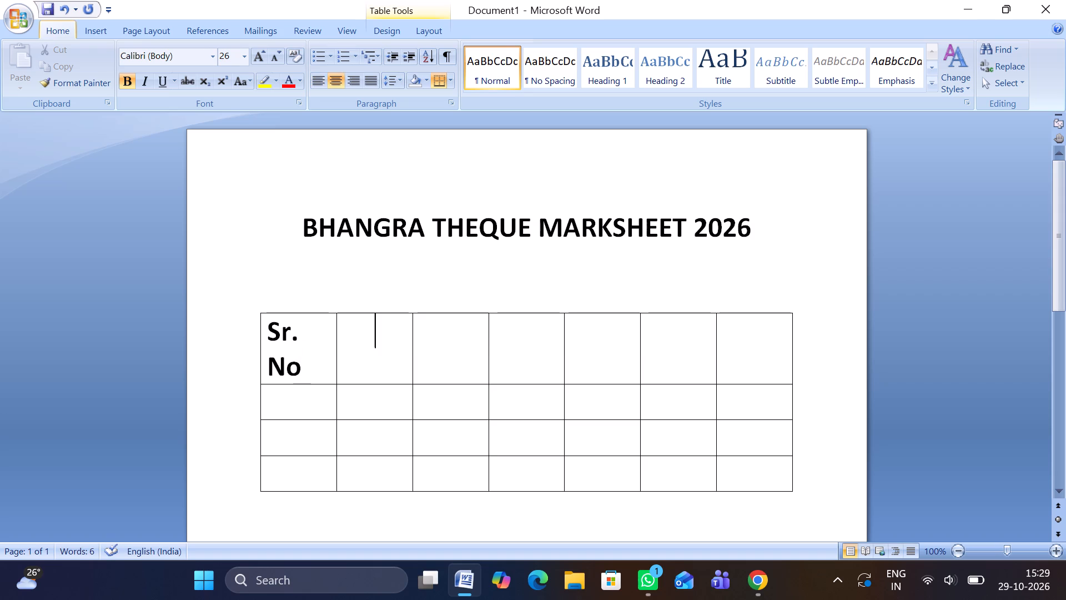
type("Team Name")
Number the three rows under the Sr. No heading 1, 2 and 3.
key("Down")
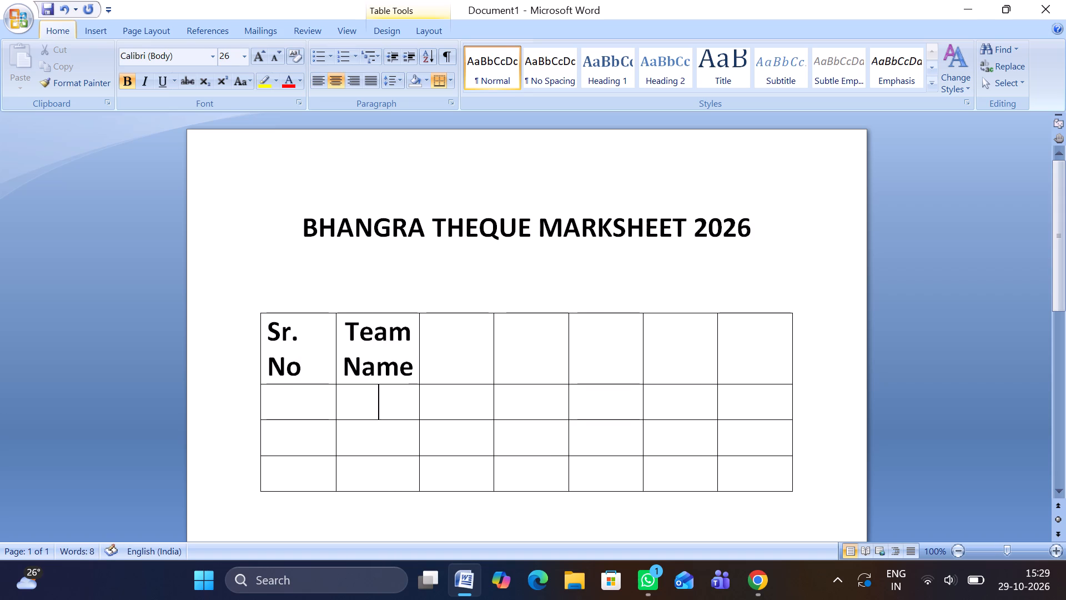
key("Left")
key("1")
key("Return")
key("BackSpace")
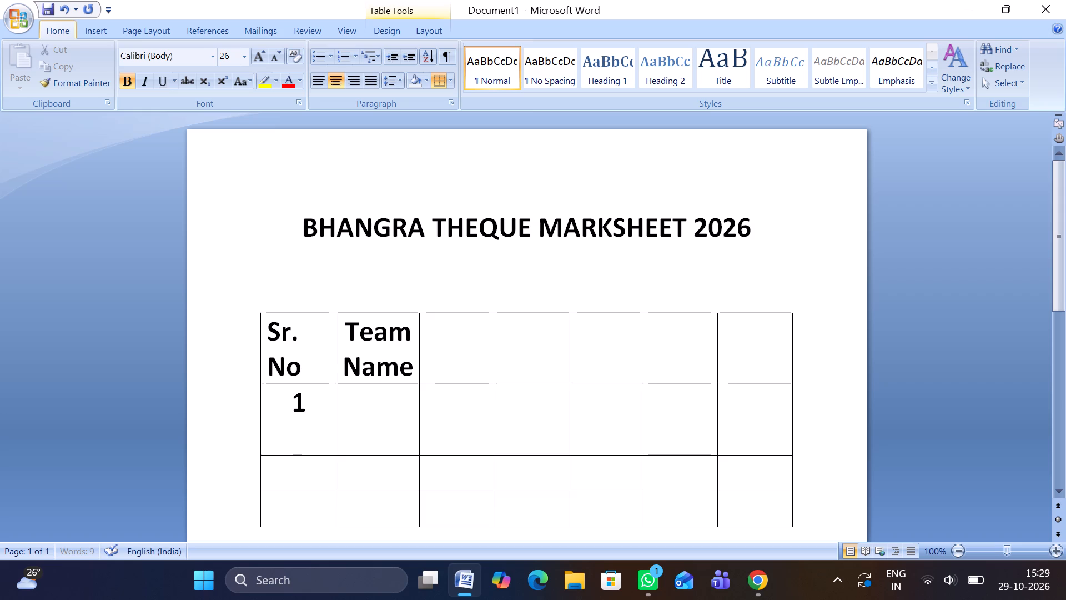
key("BackSpace")
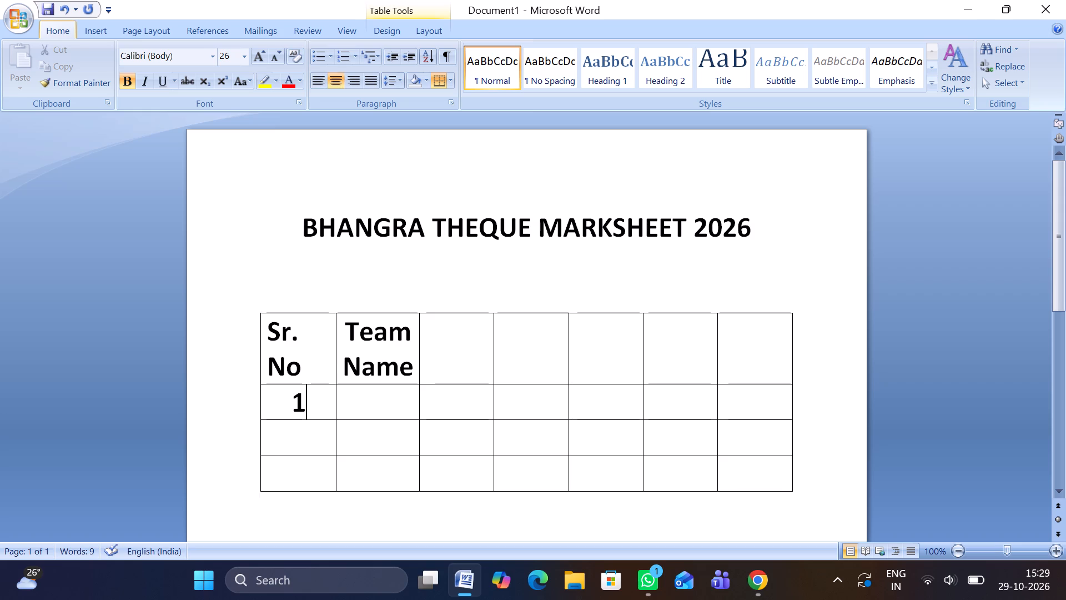
key("Down")
key("2")
key("Down")
key("3")
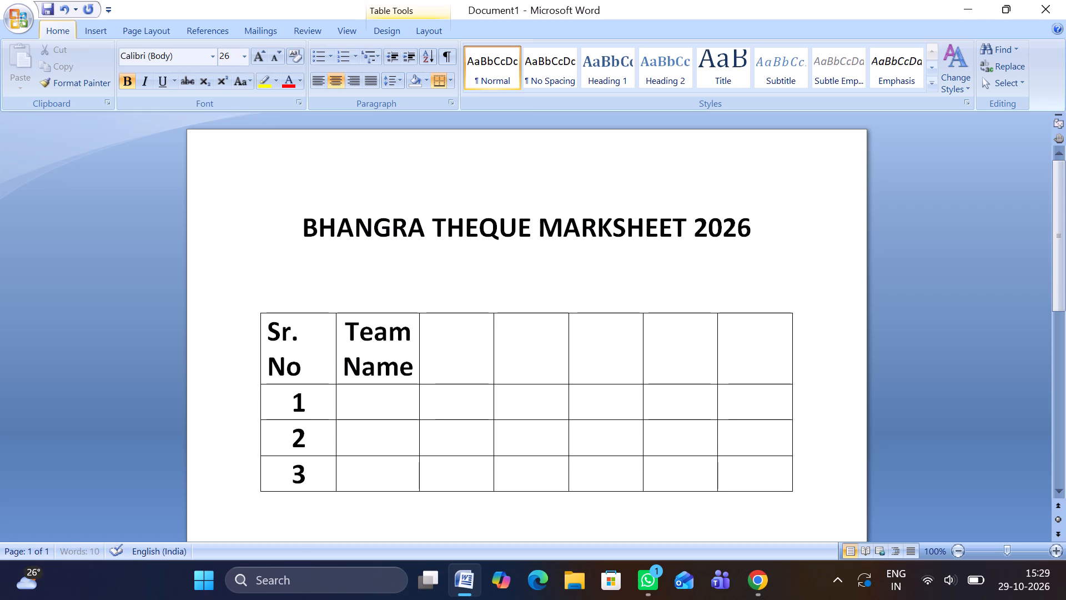
key("Down")
key("BackSpace")
key("BackSpace")
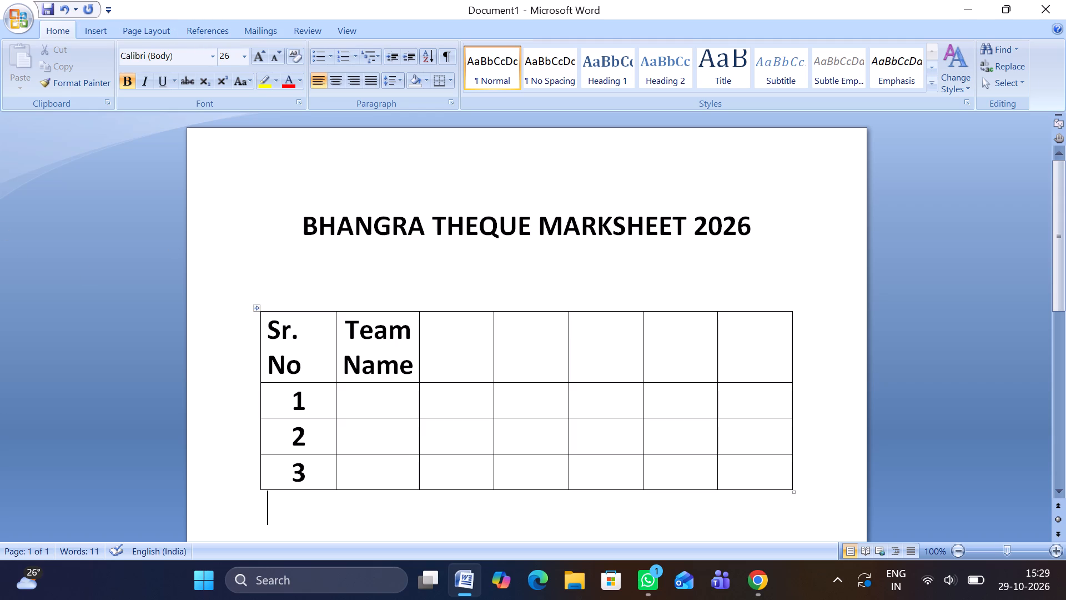
Insert a new table row above the row numbered 3.
left_click(272, 464)
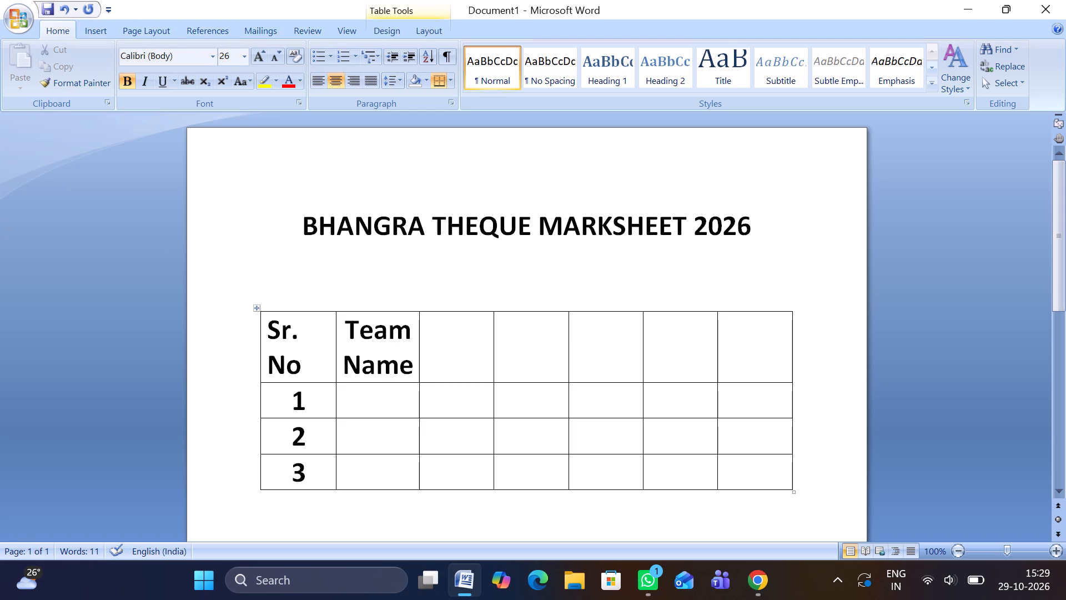
left_click(436, 26)
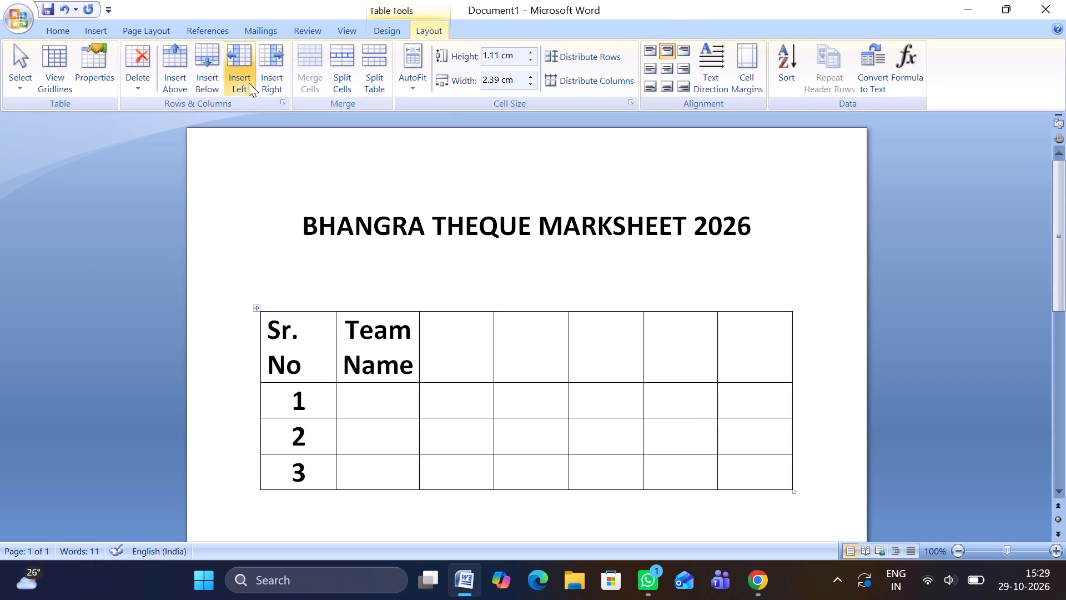
left_click(167, 84)
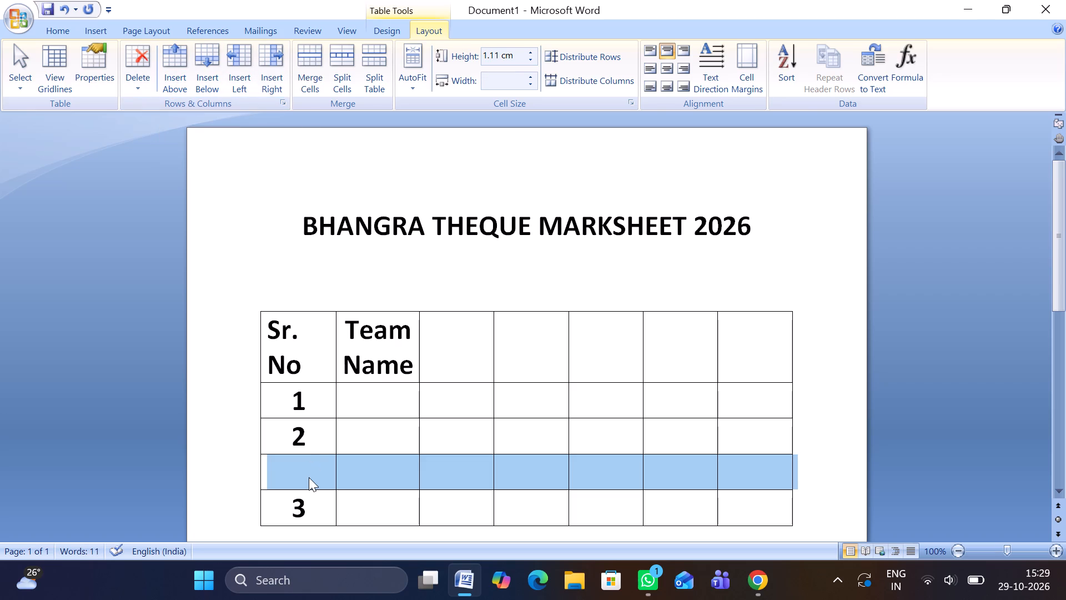
Enter serial number 3 in the new blank row and change the last row's number to 4.
left_click(309, 477)
key("3")
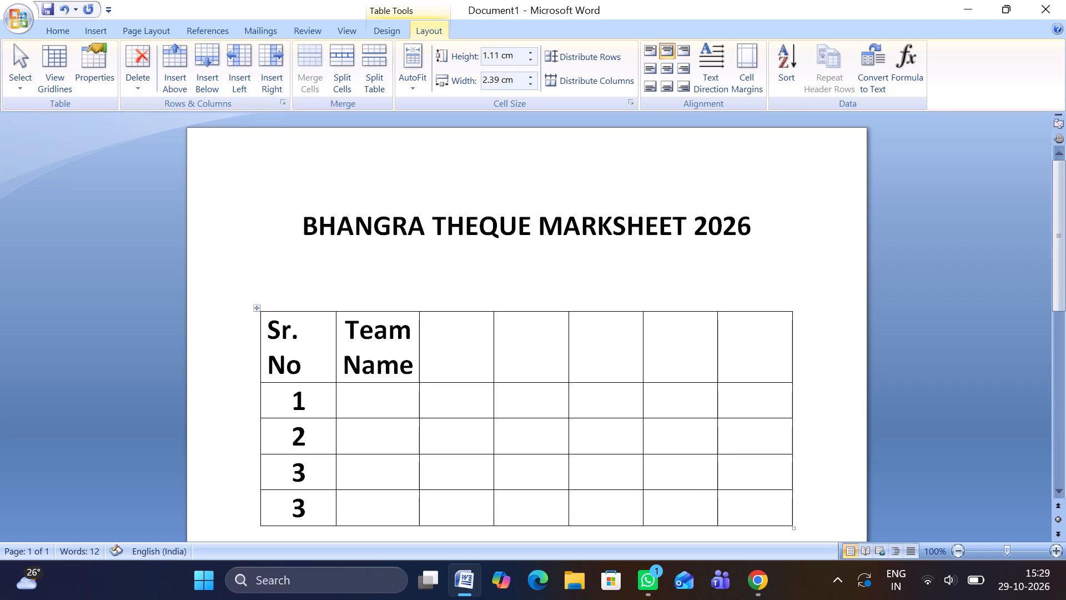
key("Down")
key("BackSpace")
key("4")
Enter Rayat Bahara Bhangra Club as the team name for serial number 1.
key("Right")
key("Up")
key("Up")
key("Up")
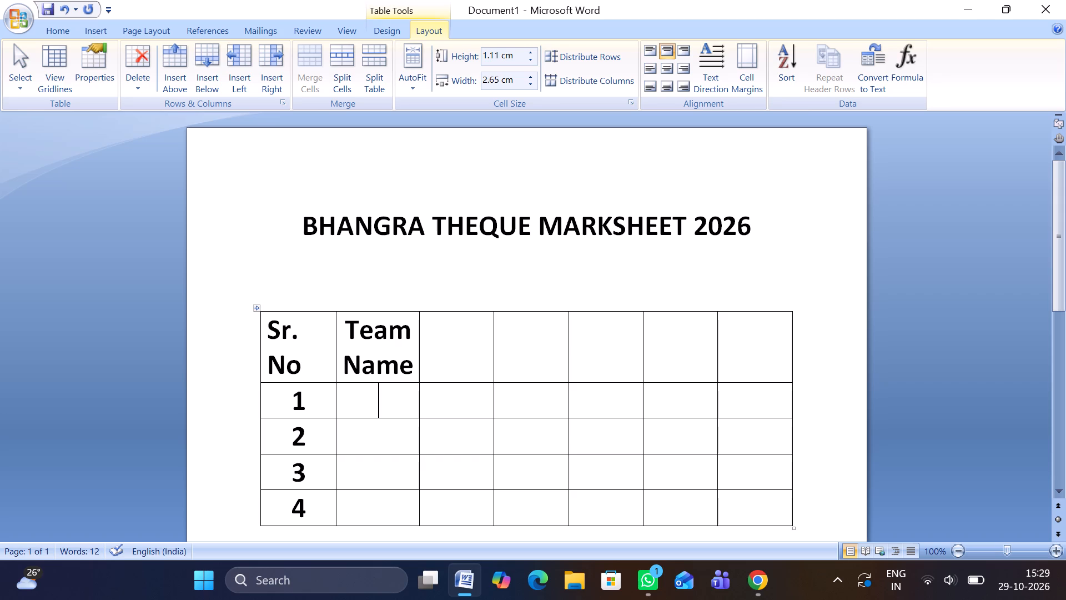
type("Rayat Bahara")
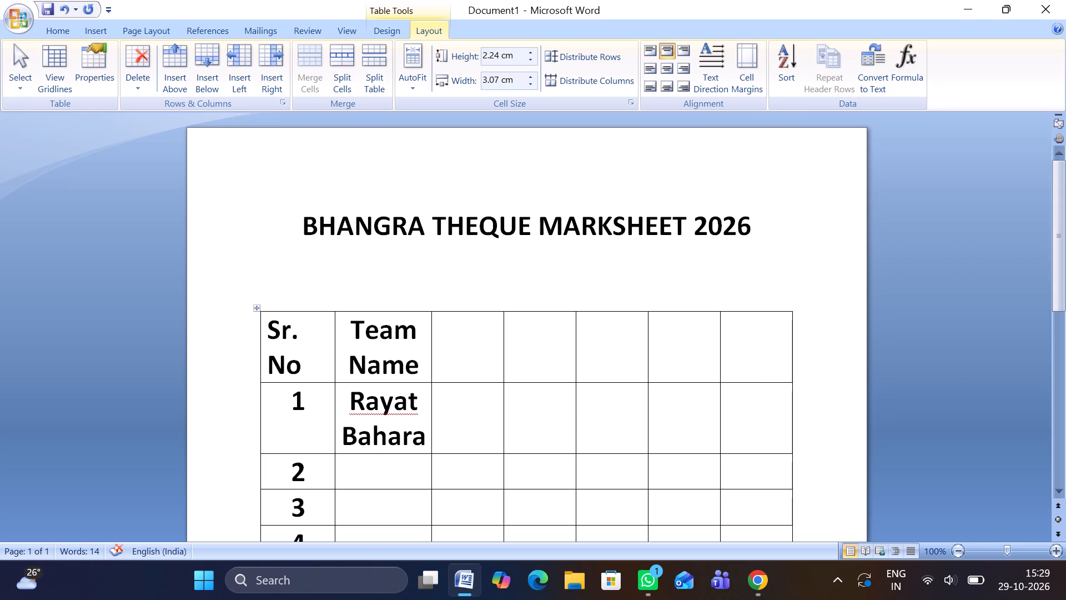
key("space")
type("Bhangra Club")
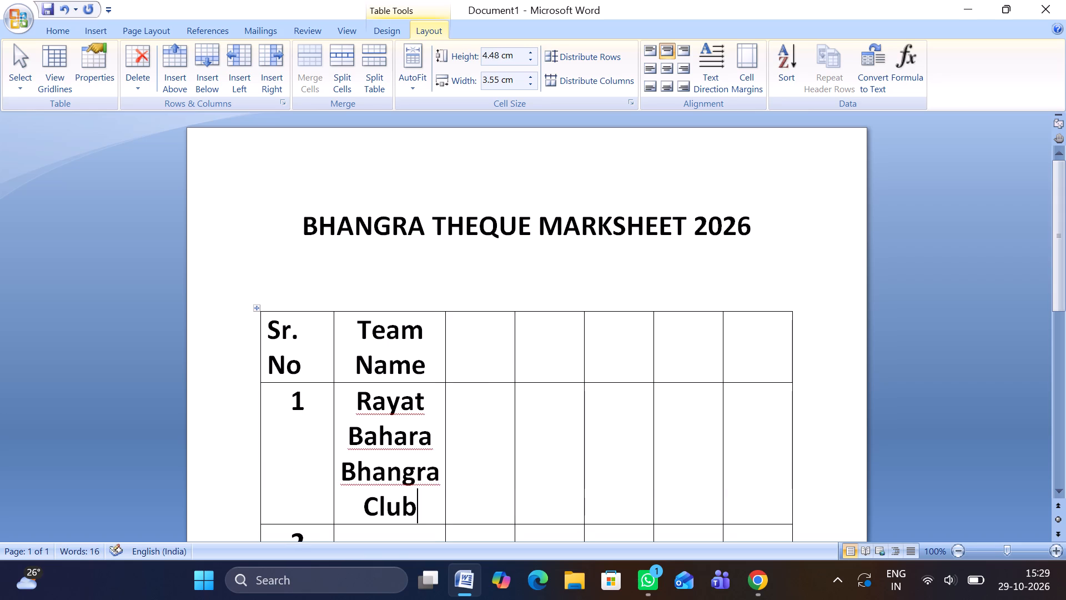
Enter NIT J as the team name for serial number 2, without the word Bhangra.
key("Down")
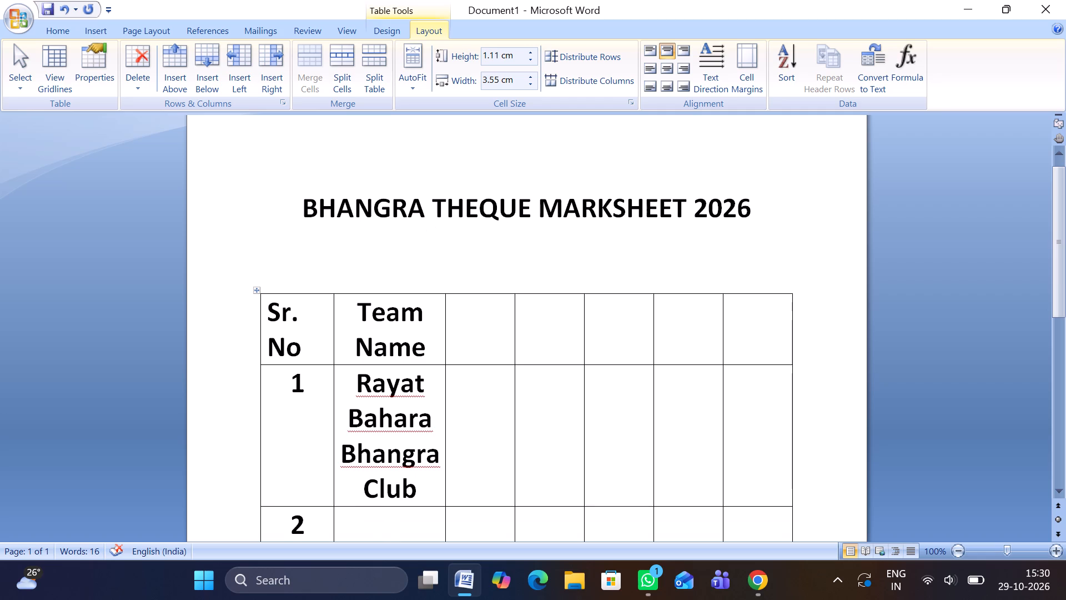
type("NIT J Bhangra")
key("space")
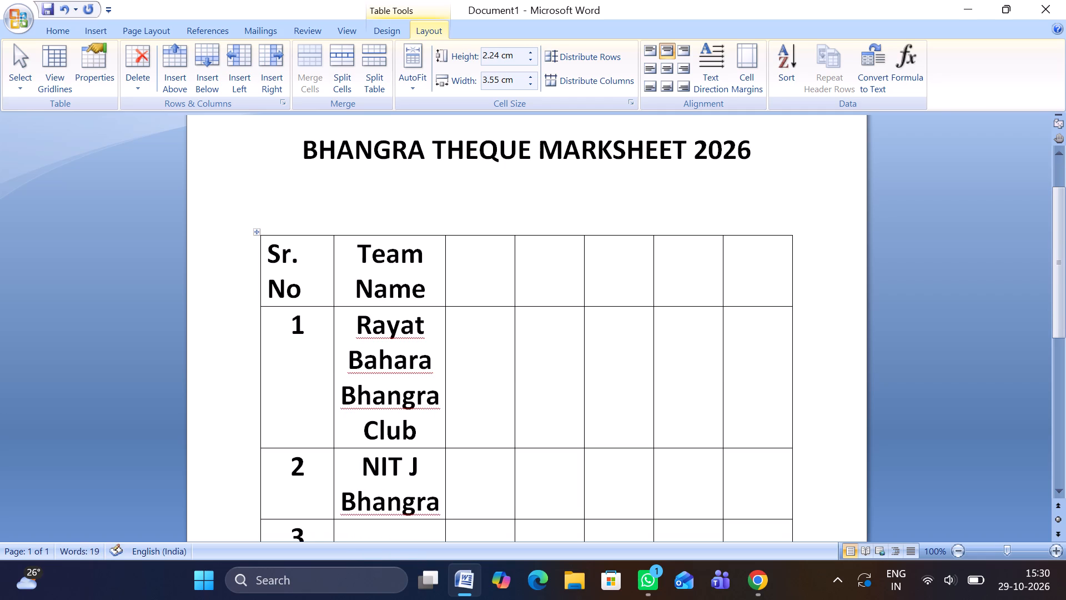
key("BackSpace")
key("BackSpace")
key("BackSpace")
key("BackSpace")
key("BackSpace")
key("BackSpace")
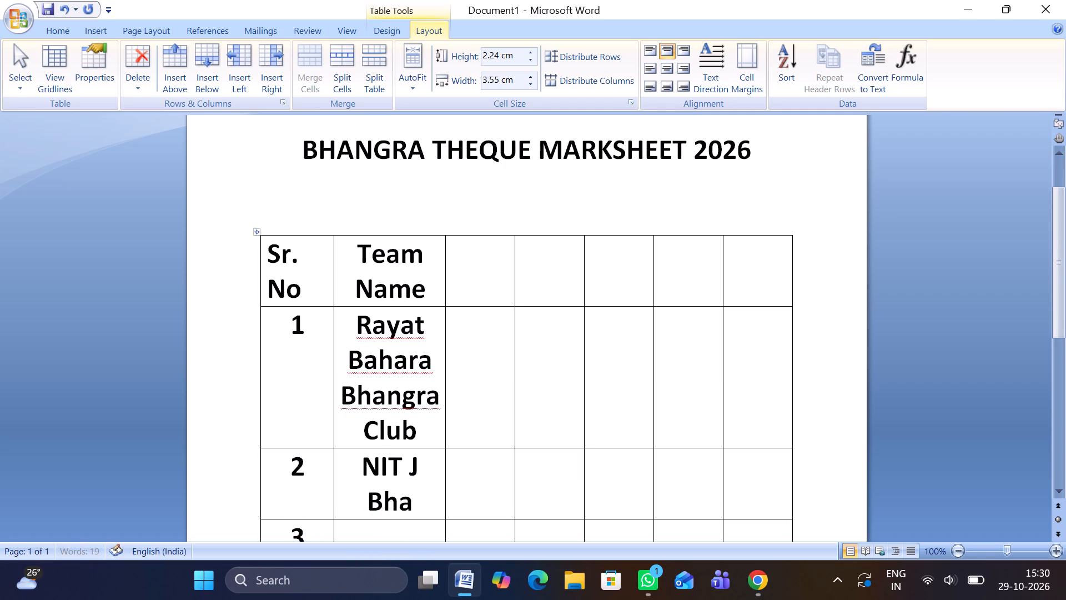
key("BackSpace")
key("BackSpace")
key("BackSpace")
key("BackSpace")
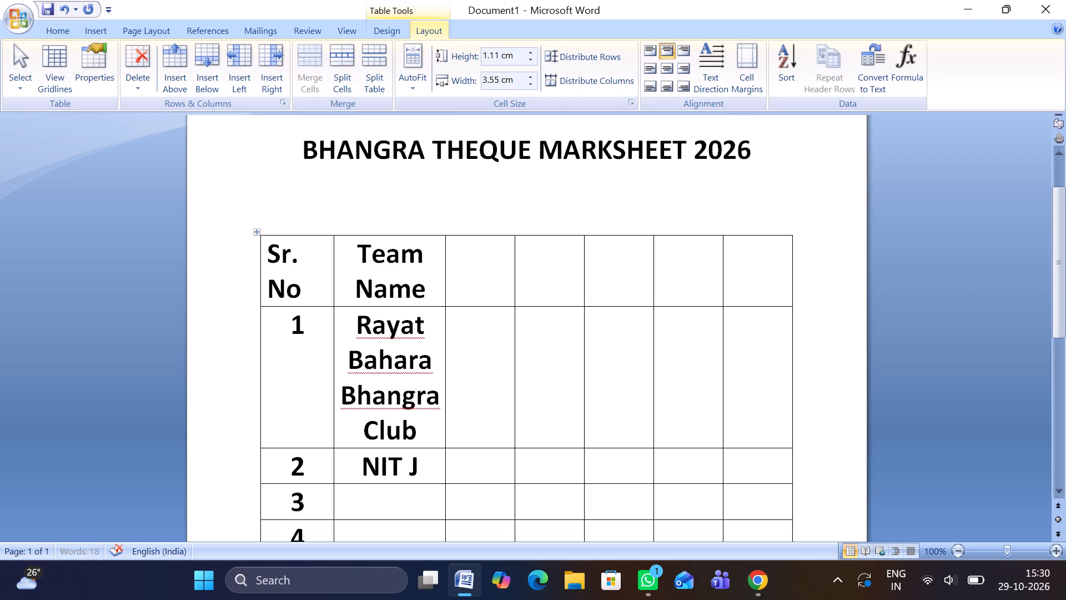
Delete the words Bhangra Club from the team name for serial number 1.
left_click(421, 431)
left_click_drag(441, 438, 340, 403)
key("BackSpace")
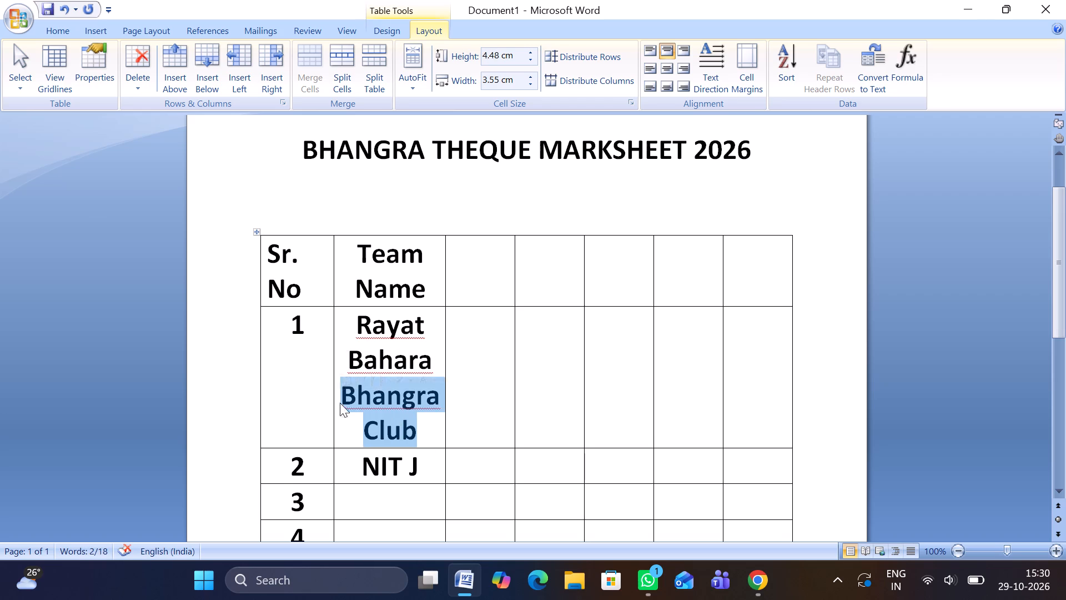
Enter the team names UIET for serial number 3 and PEC-Jugni for serial number 4.
left_click(395, 431)
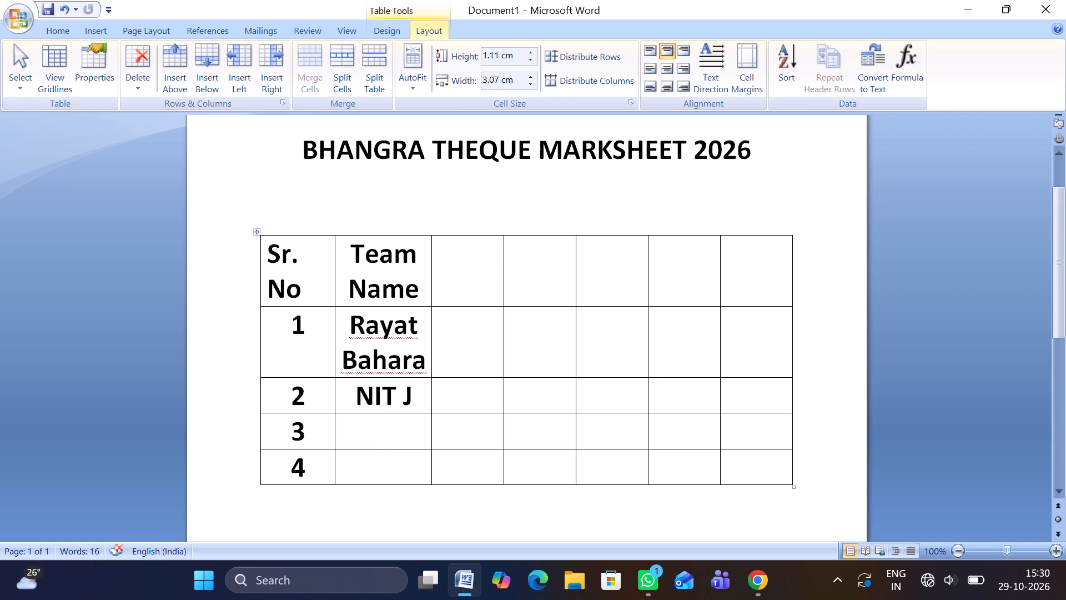
type("UIET")
key("Down")
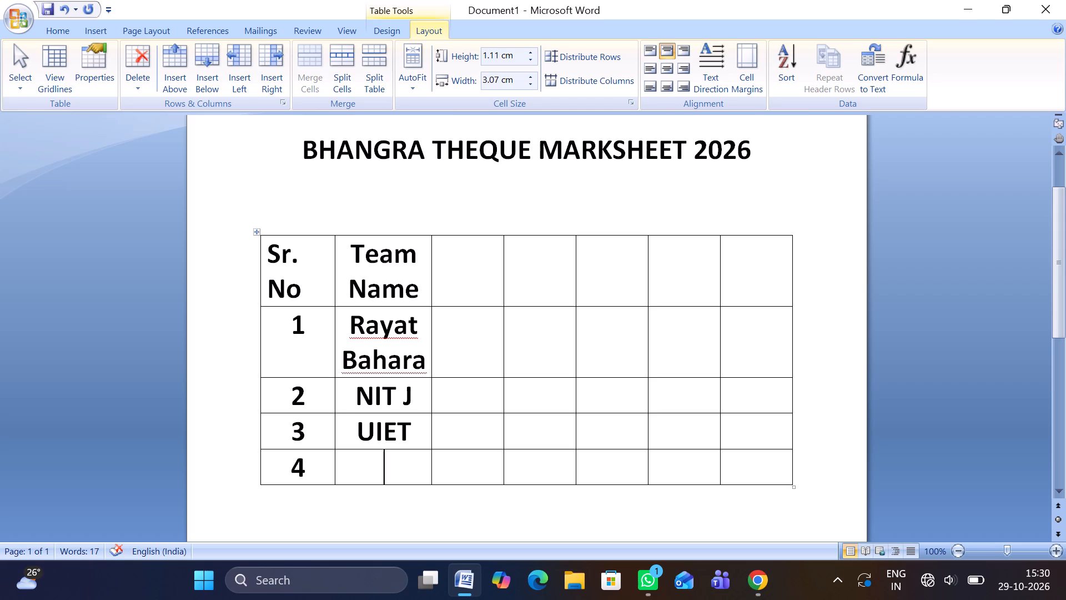
type("PEC-Ju")
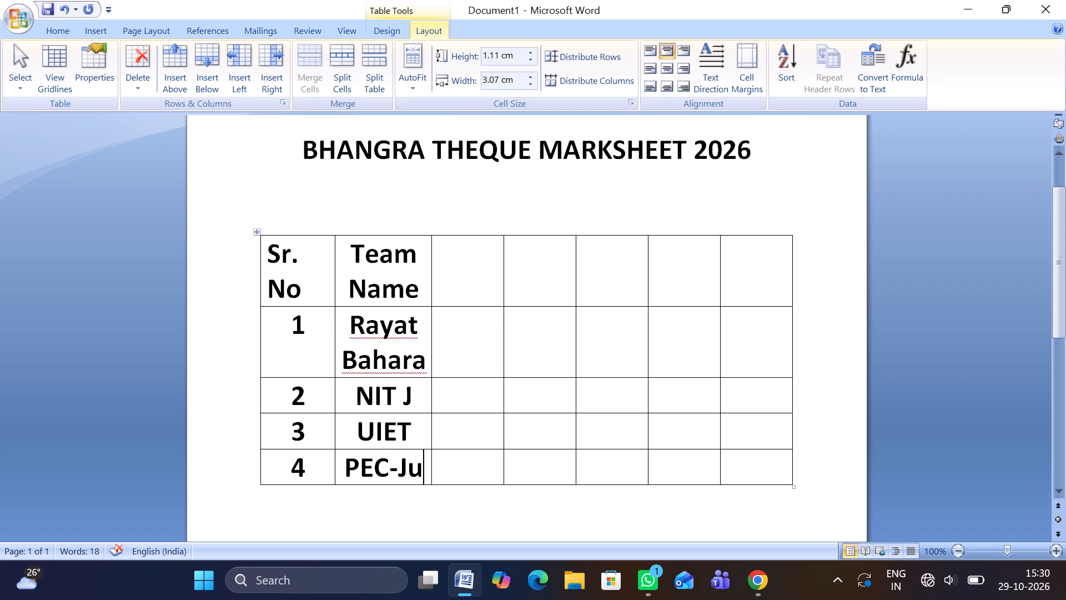
type("gni")
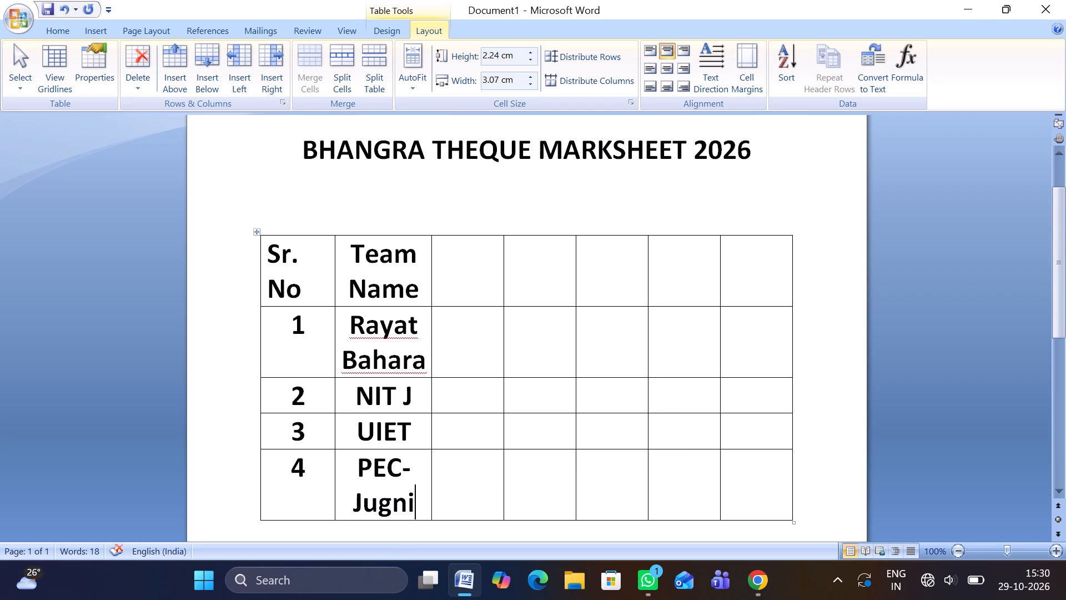
Reduce the font size of all text in the Sr. No and Team Name columns to 11.
scroll(547, 346, "down", 1)
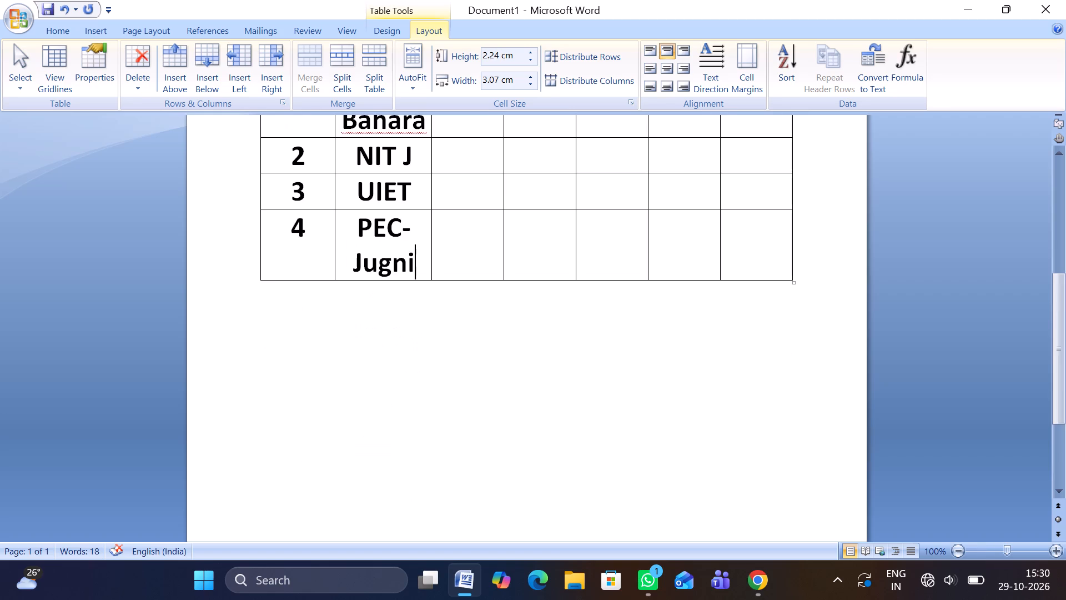
scroll(547, 346, "down", 3, "ctrl")
scroll(404, 364, "down", 1)
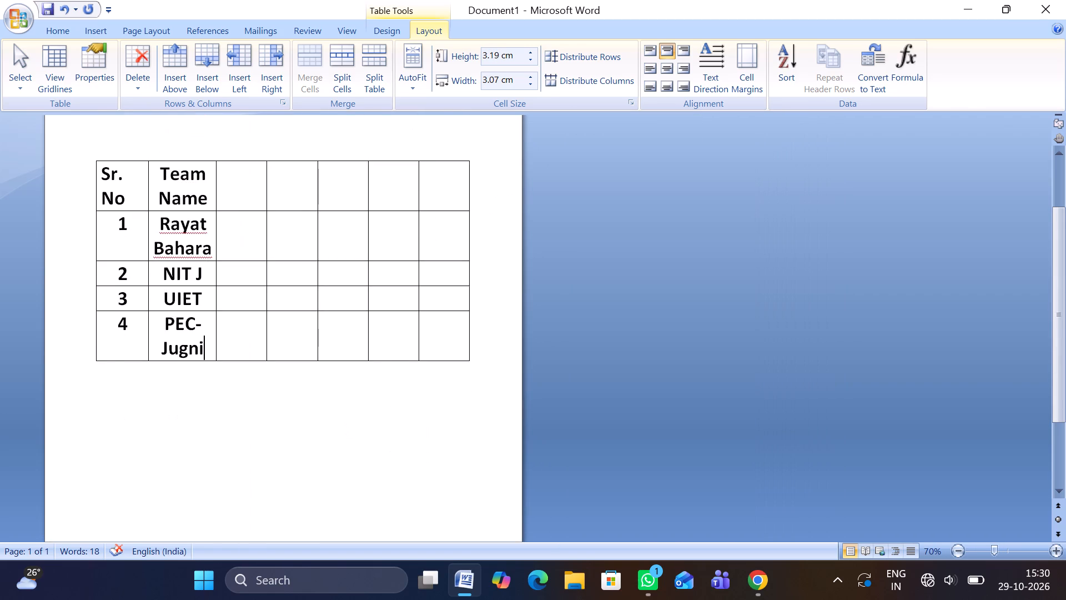
scroll(404, 364, "up", 1)
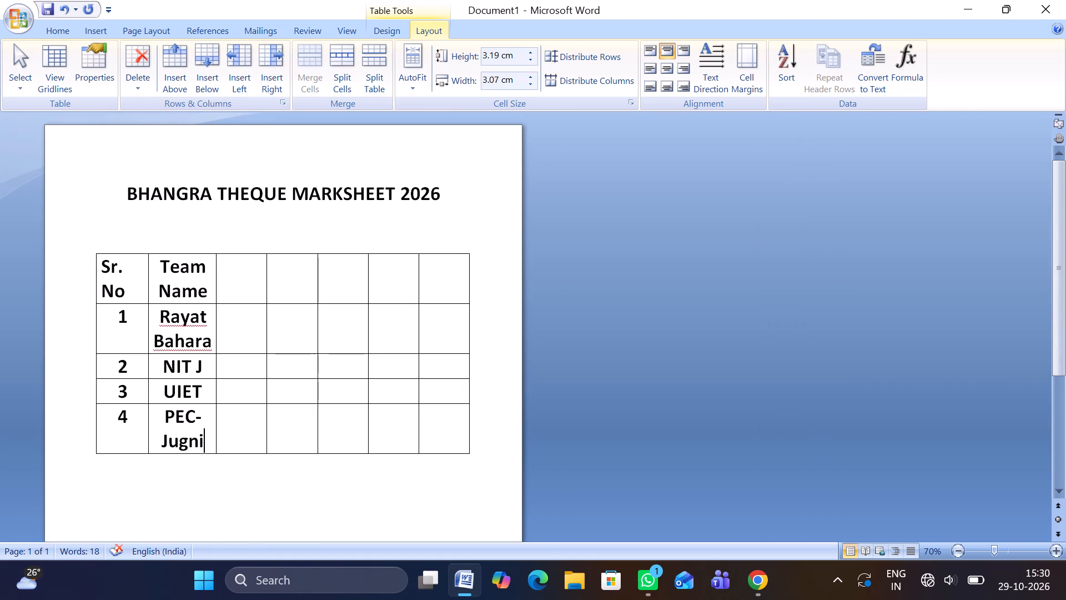
key("ctrl+a")
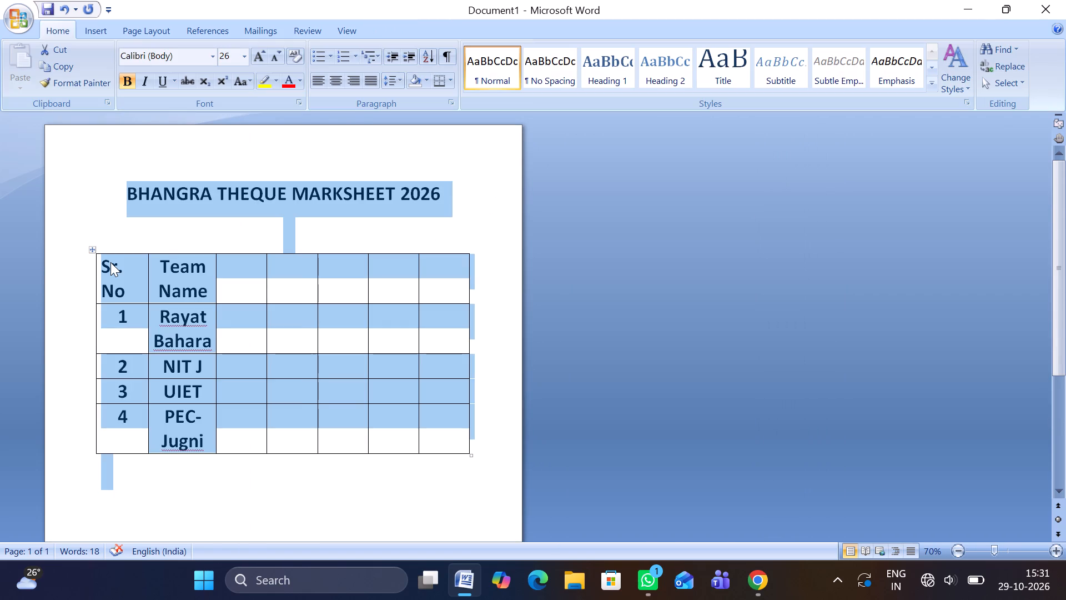
left_click(155, 251)
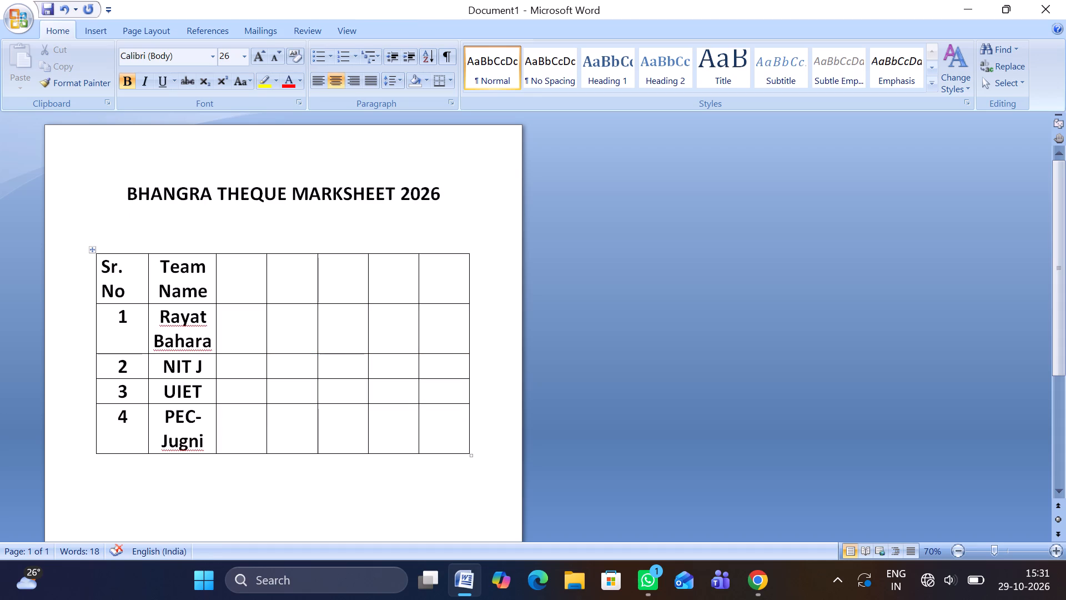
left_click_drag(102, 269, 201, 452)
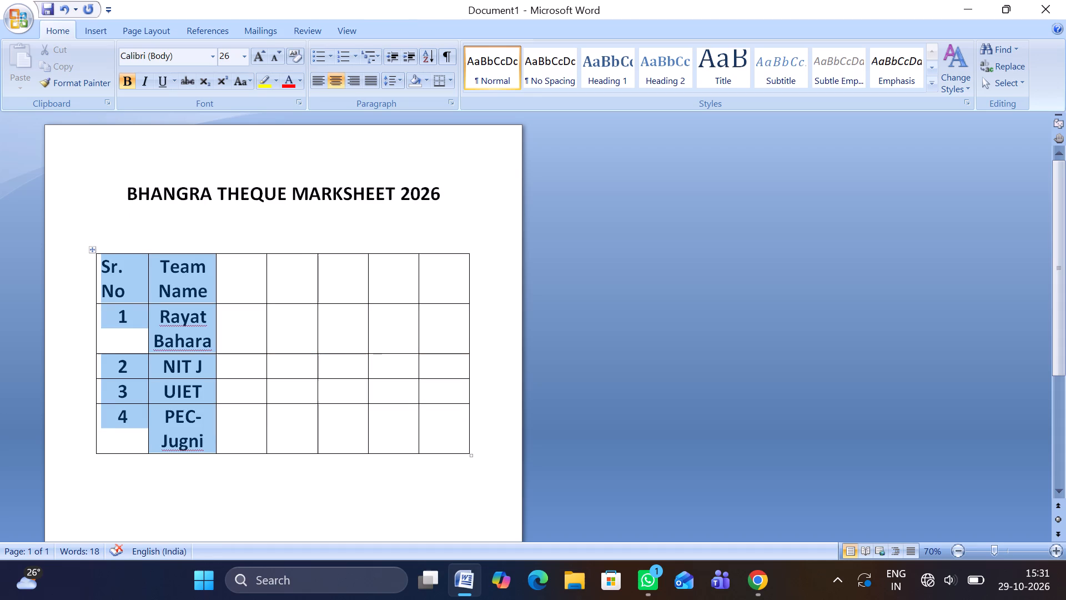
left_click_drag(201, 452, 202, 453)
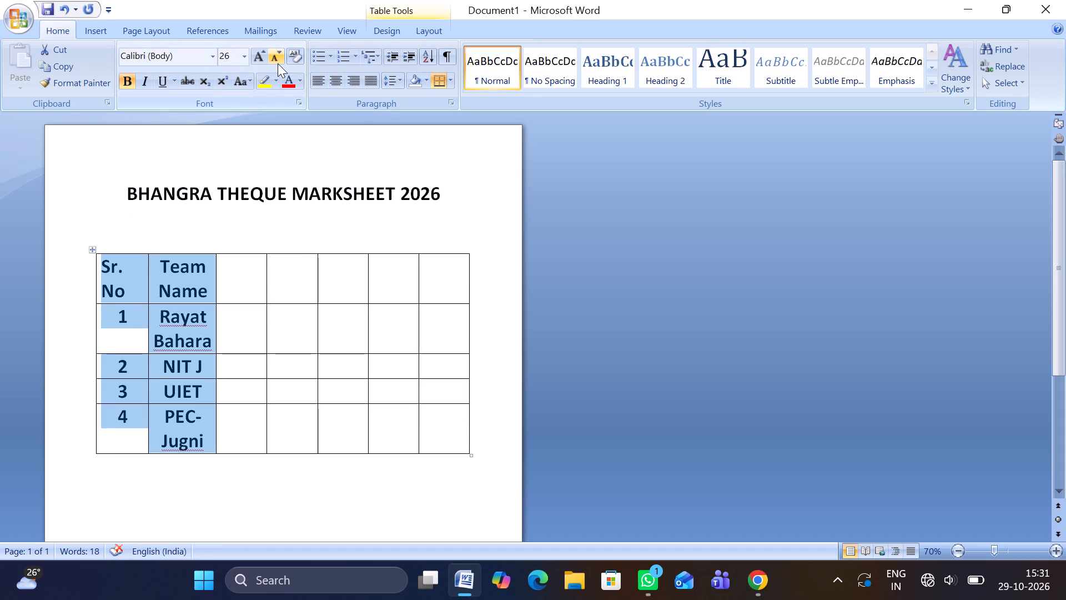
left_click(276, 54)
double_click(276, 54)
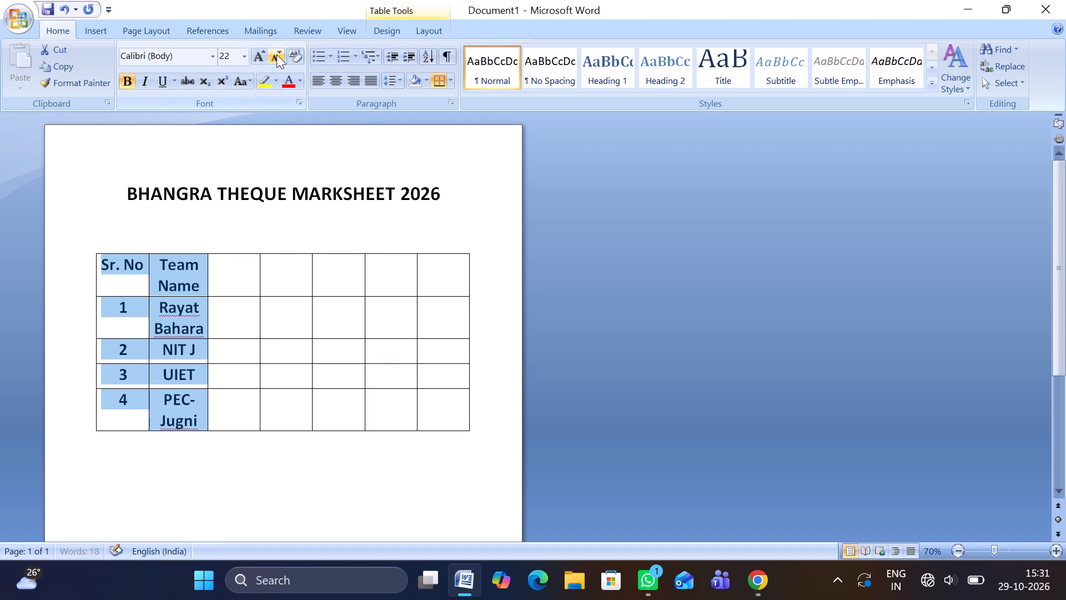
double_click(276, 54)
left_click(276, 54)
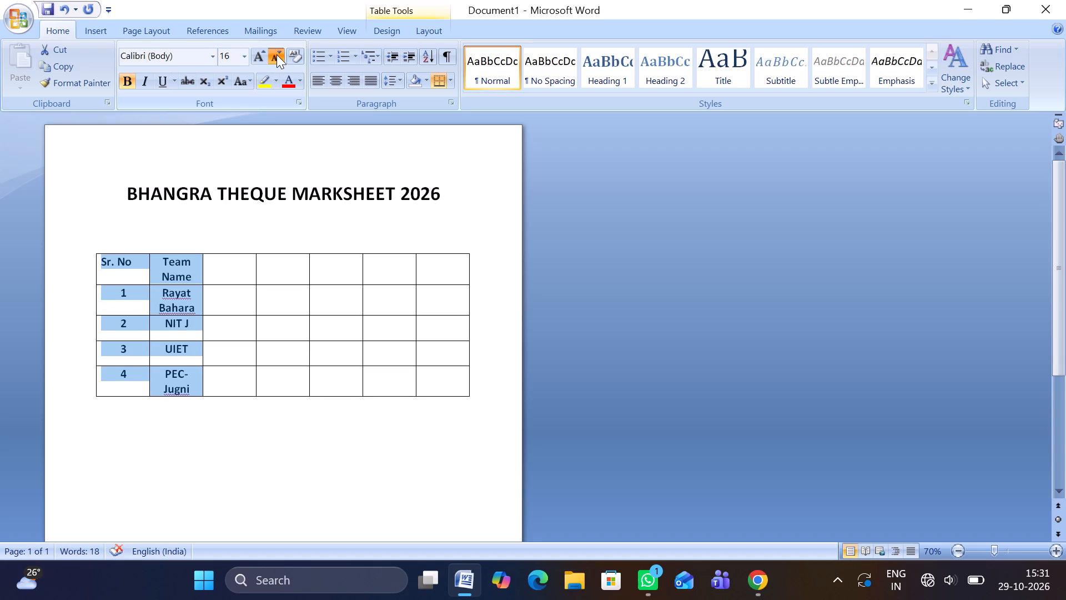
left_click(276, 54)
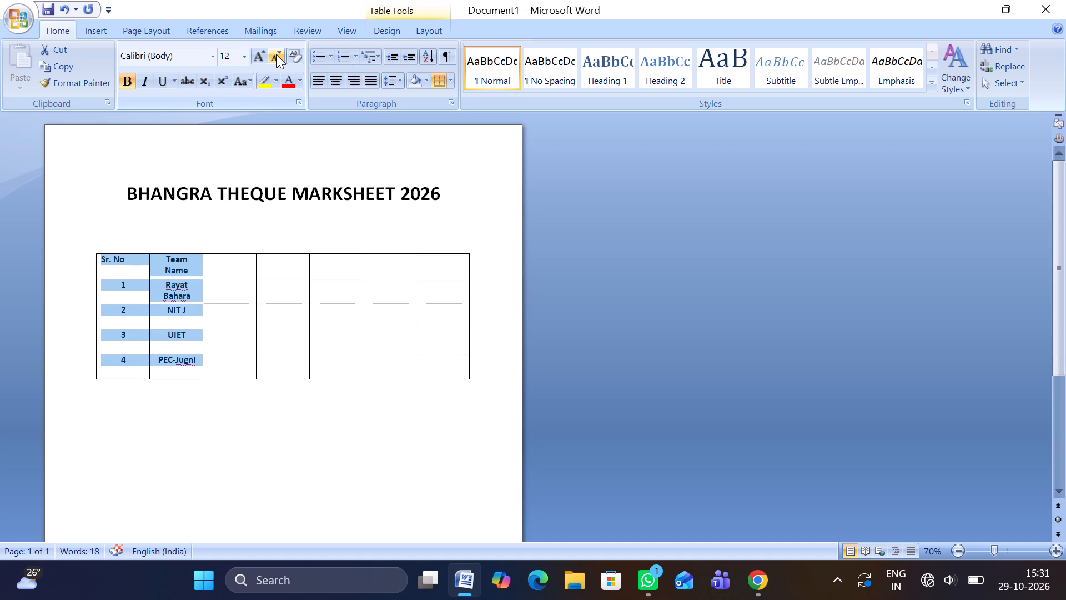
left_click(276, 54)
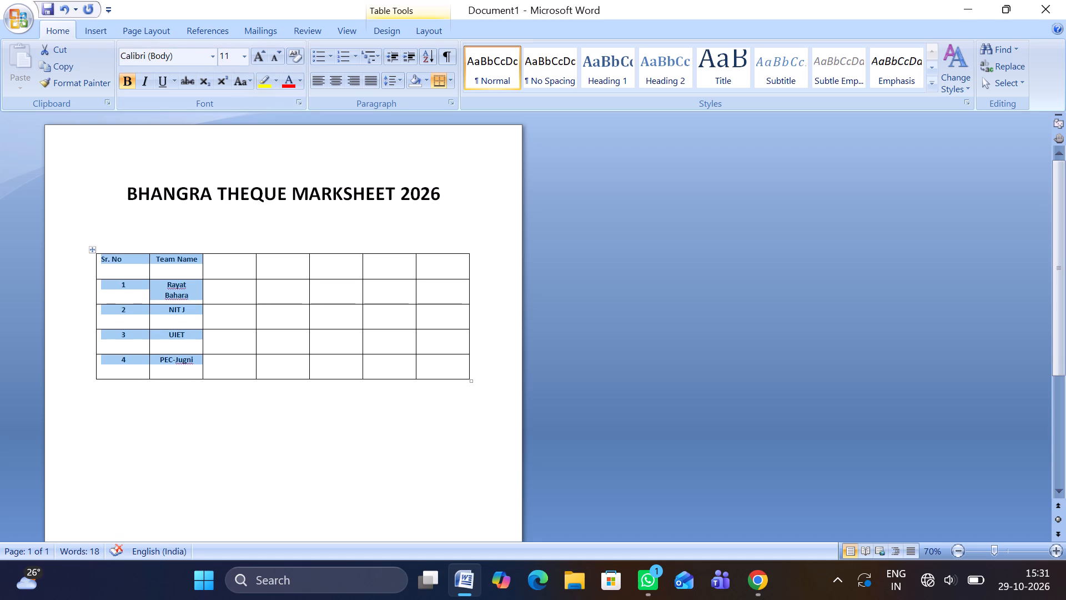
left_click(215, 413)
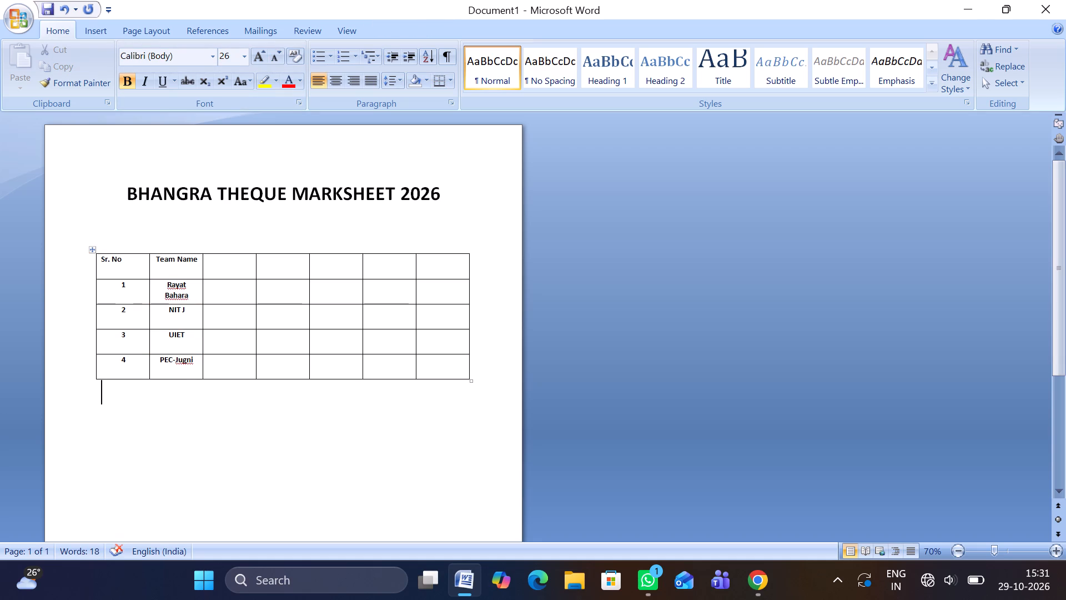
Centre the text horizontally in all cells of the Sr. No and Team Name columns.
key("ctrl+a")
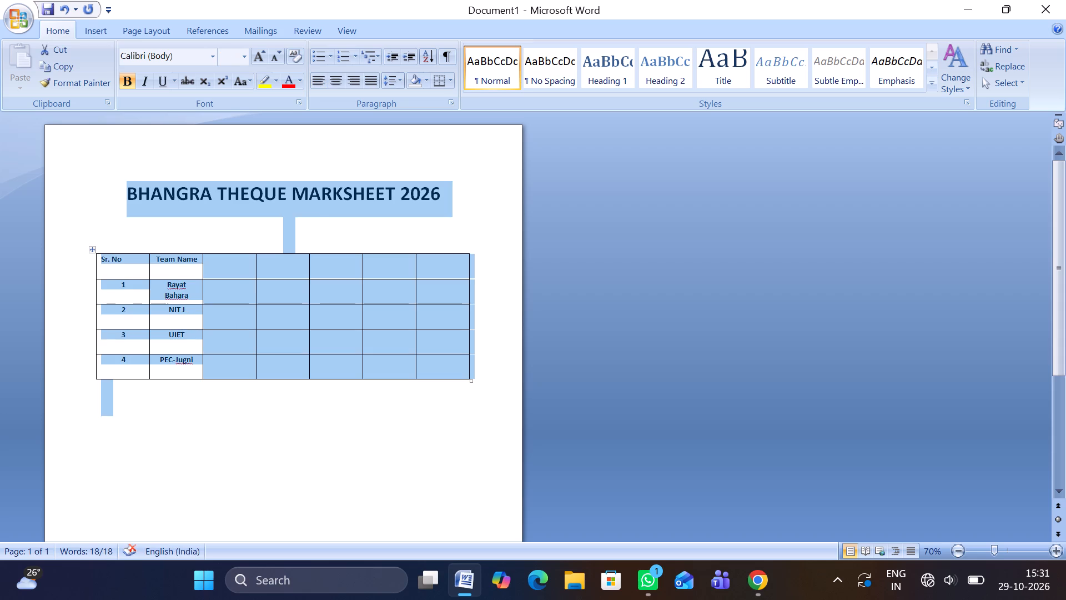
left_click(203, 390)
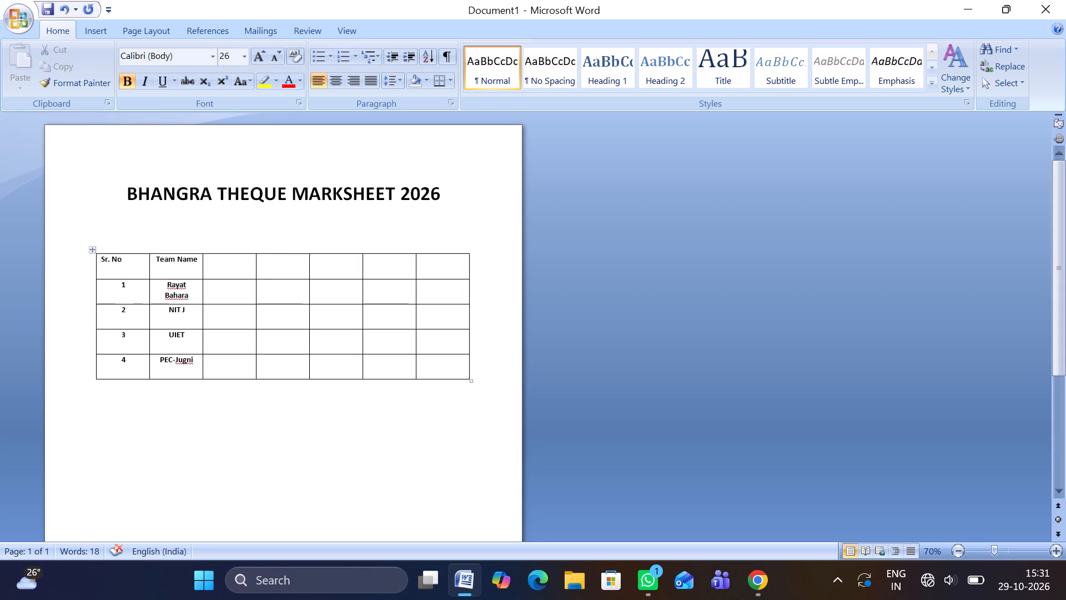
left_click_drag(101, 259, 188, 377)
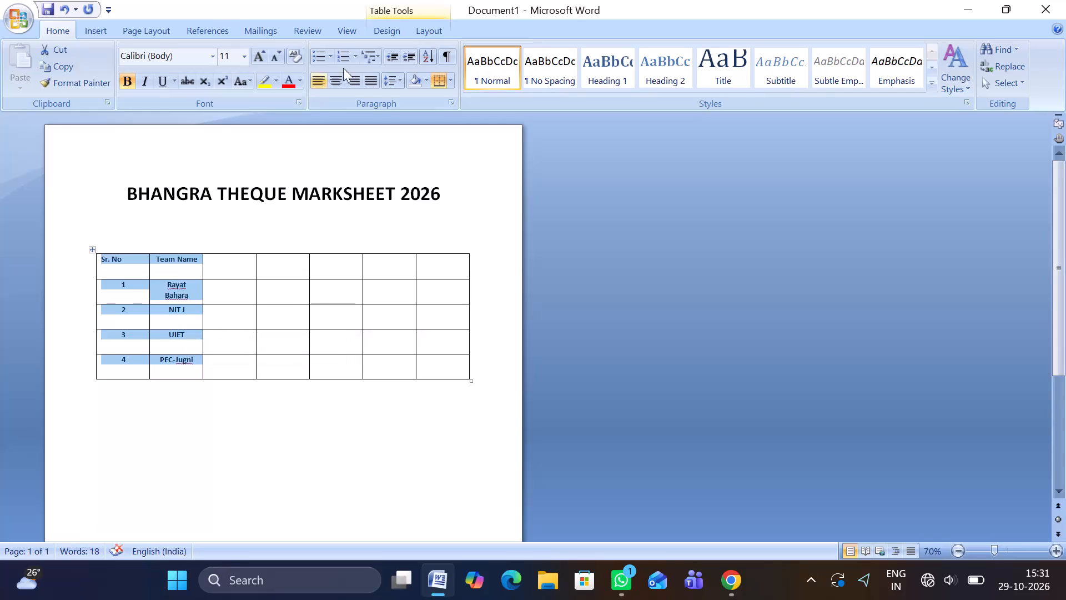
left_click(433, 24)
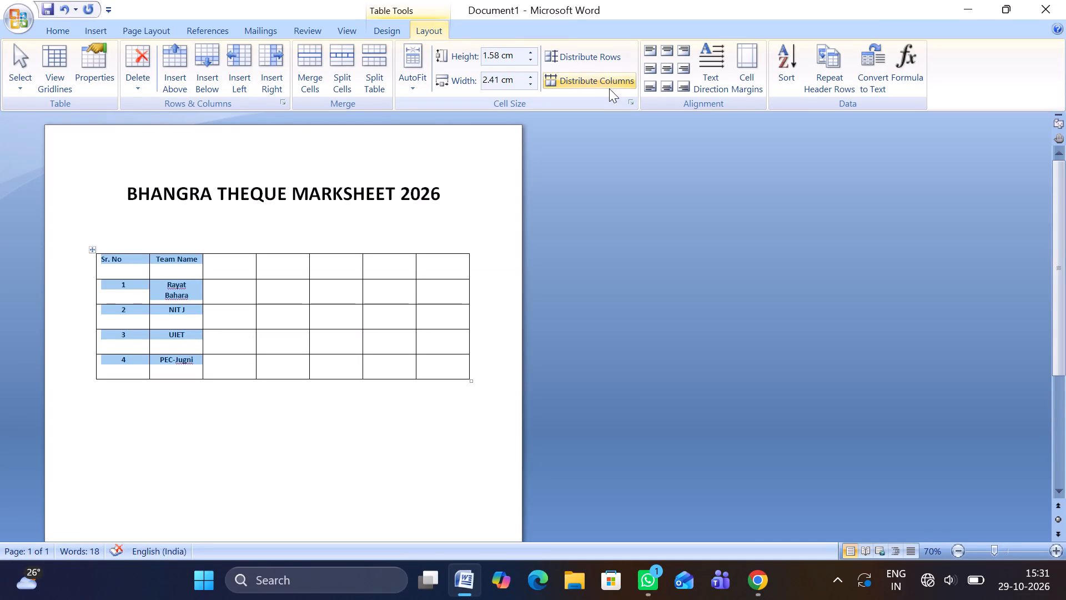
left_click(398, 29)
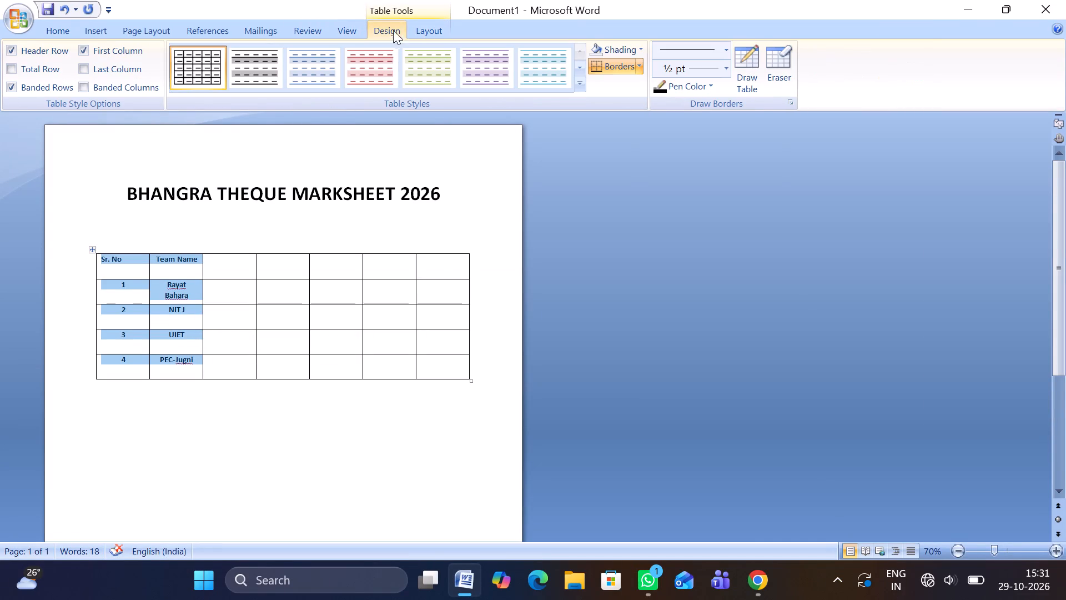
left_click(48, 28)
left_click(339, 78)
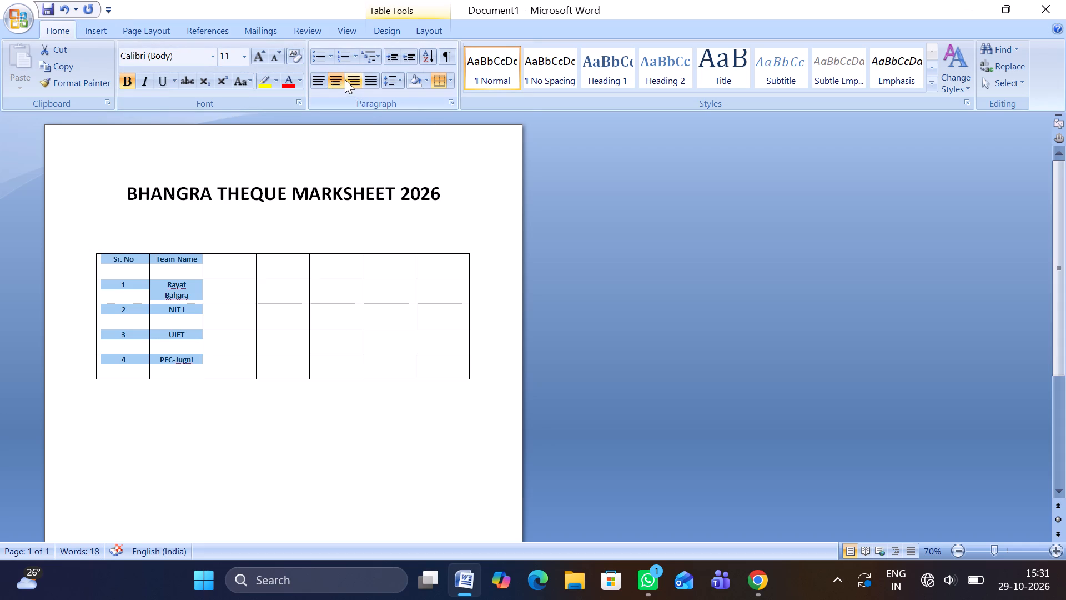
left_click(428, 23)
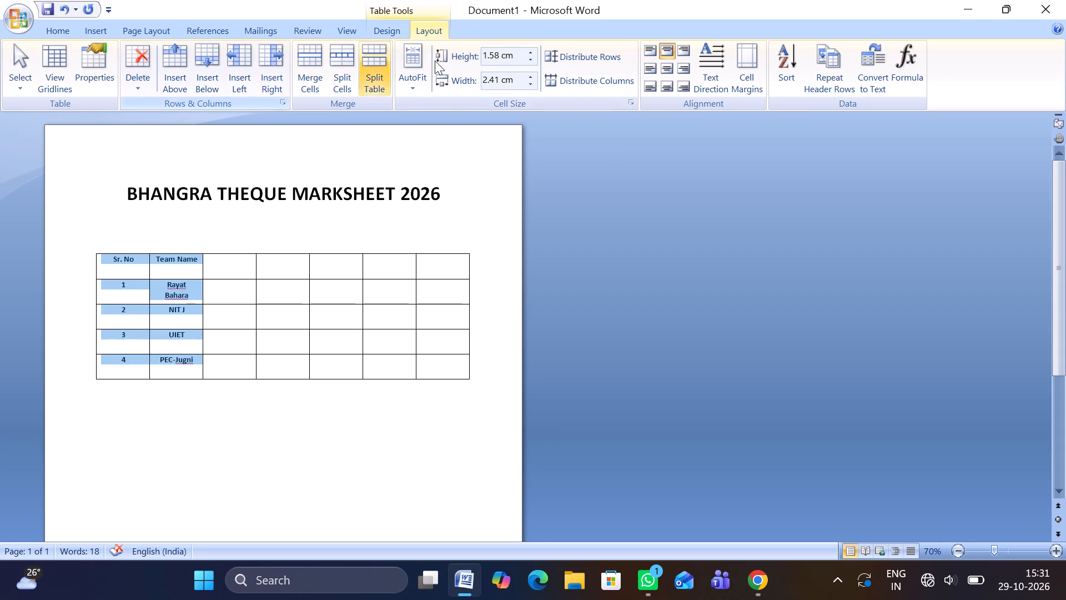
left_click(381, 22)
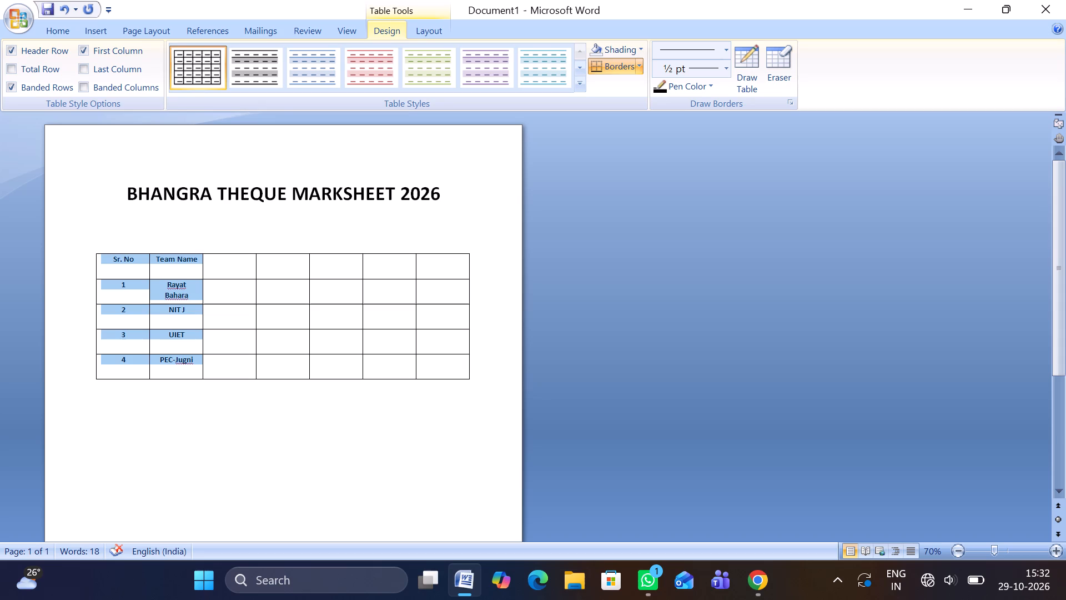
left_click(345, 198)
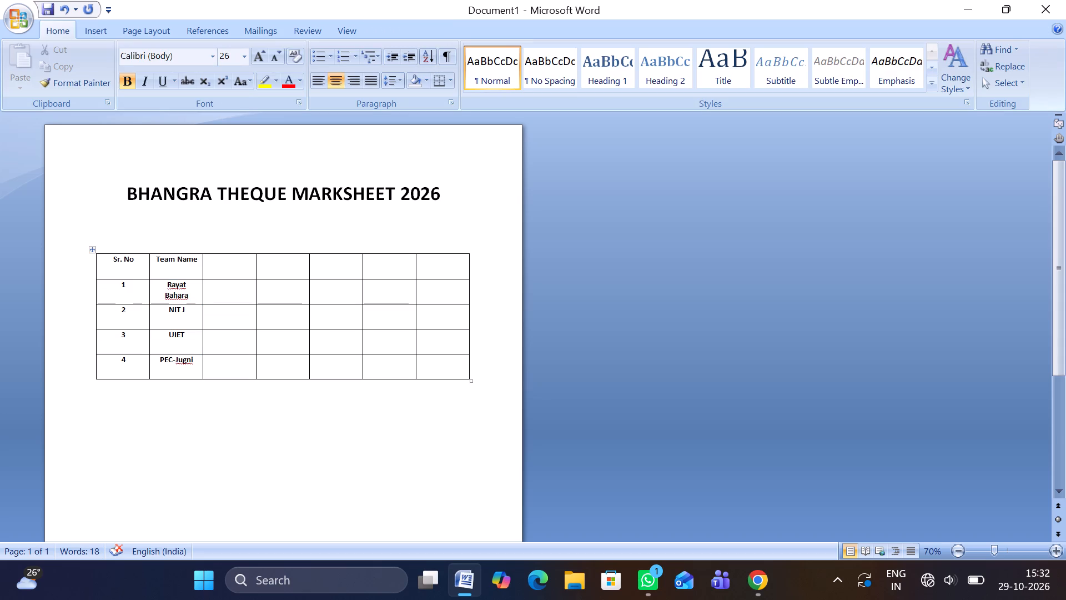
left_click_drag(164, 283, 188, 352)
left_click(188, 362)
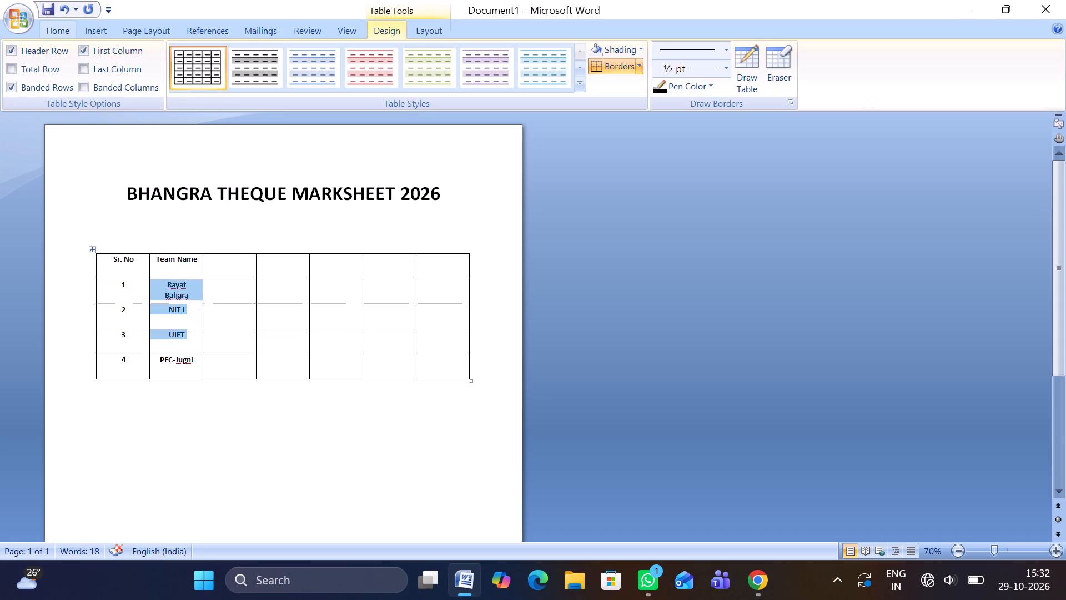
Centre the text vertically in all cells of the Sr. No and Team Name columns.
left_click(196, 291)
left_click(431, 32)
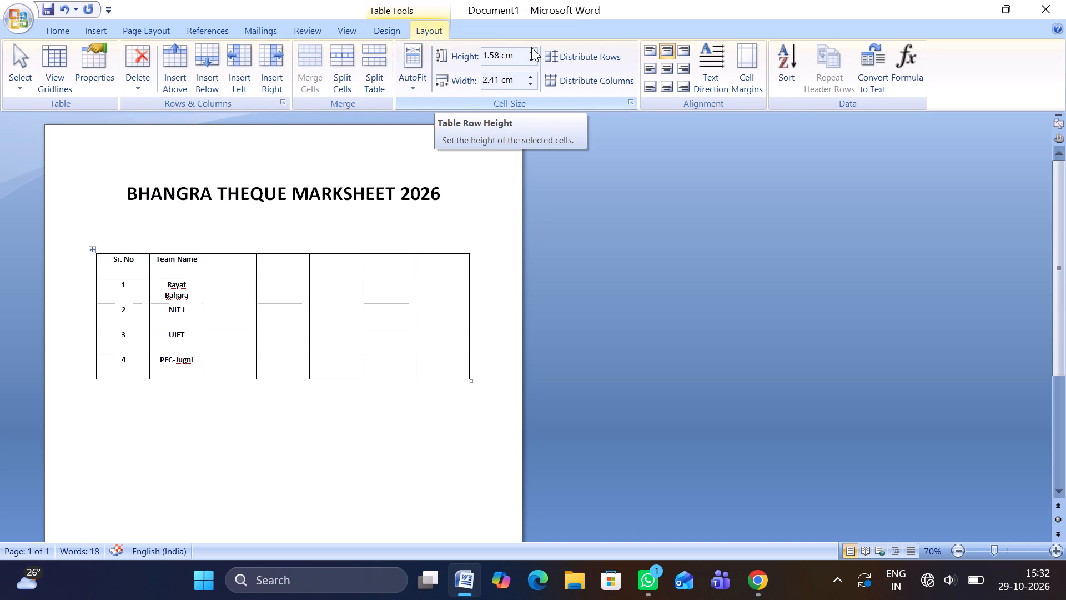
left_click(669, 66)
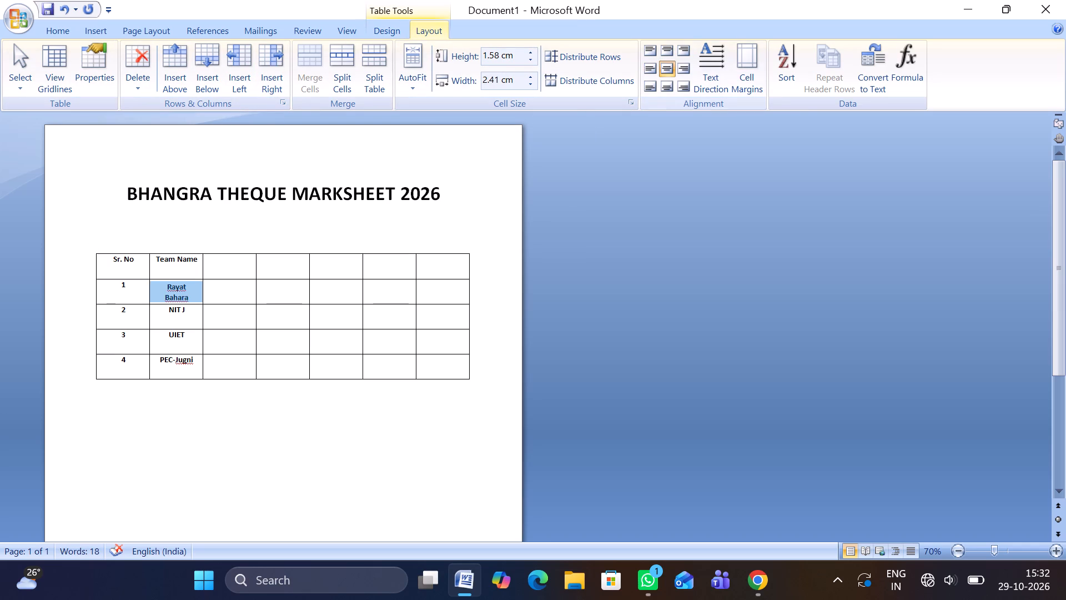
left_click_drag(107, 264, 188, 377)
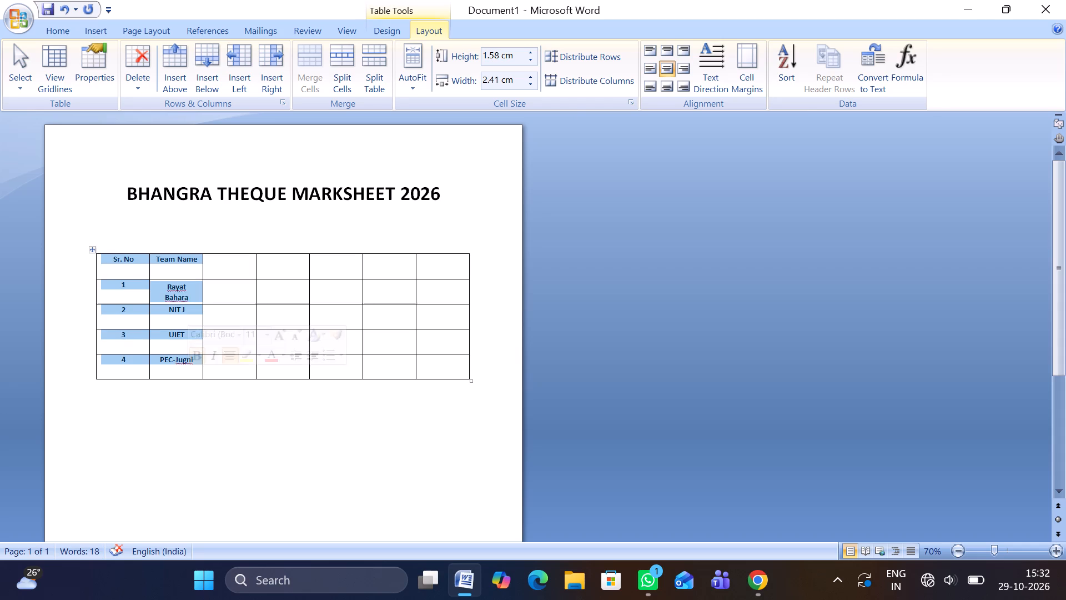
left_click(669, 74)
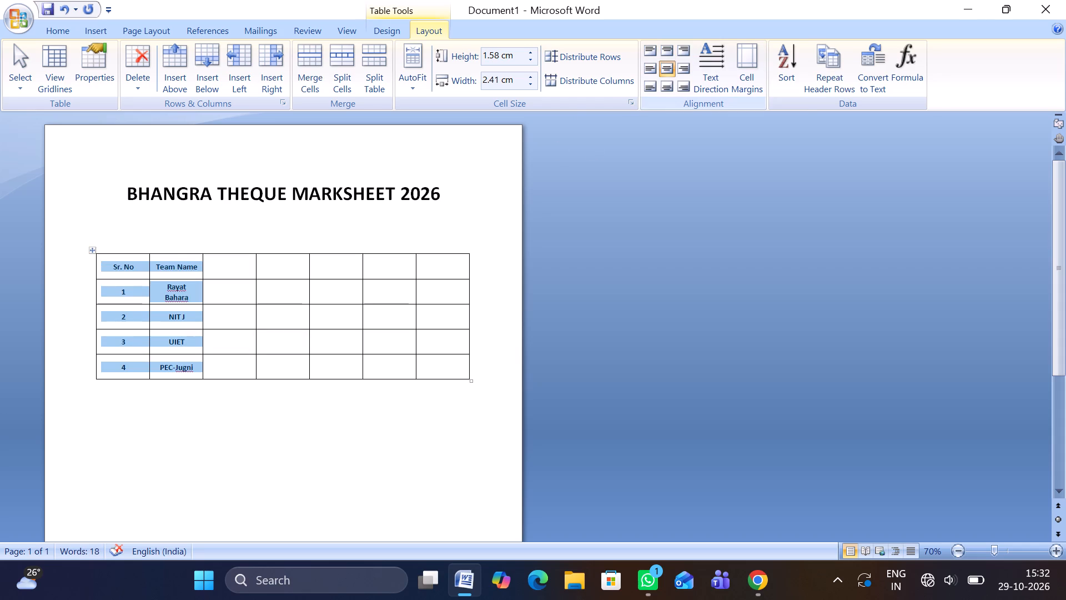
left_click(279, 402)
Increase the font size of the Sr. No and Team Name header cells to 14.
left_click_drag(198, 269, 190, 269)
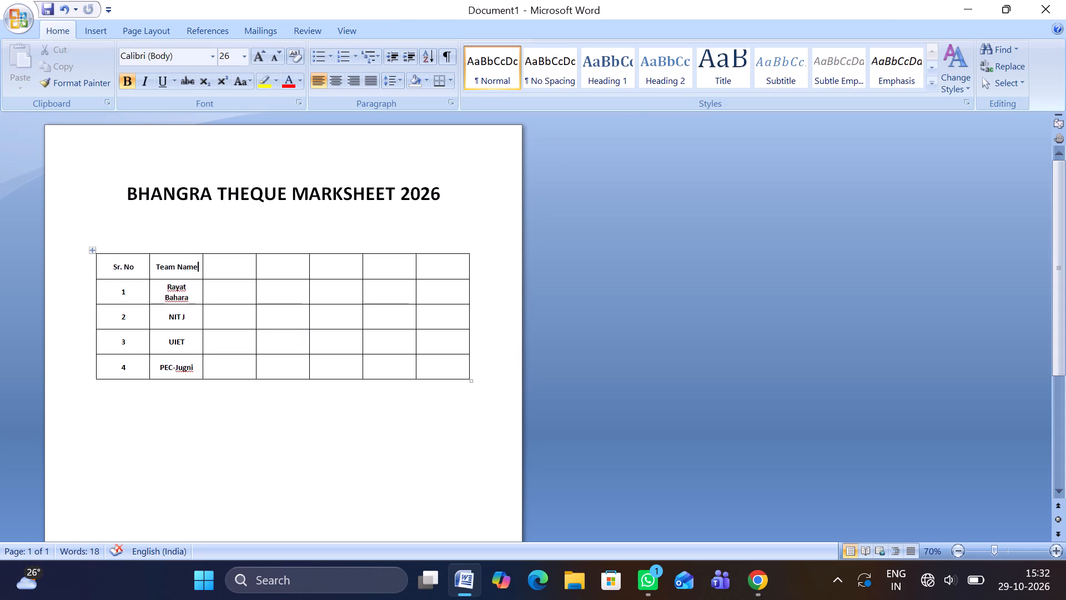
left_click_drag(190, 269, 124, 272)
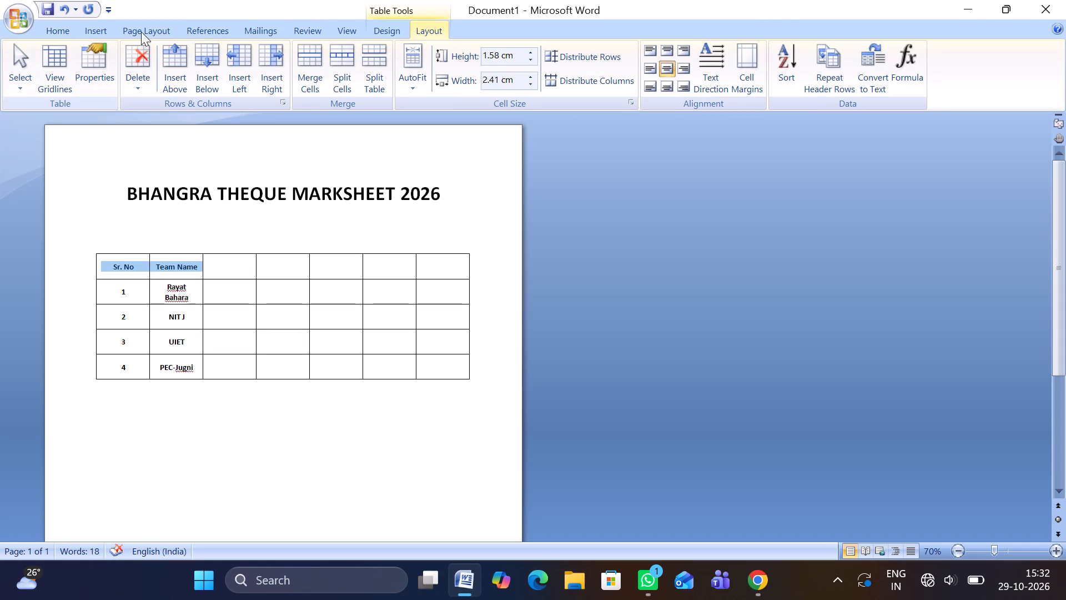
left_click(53, 32)
left_click(265, 57)
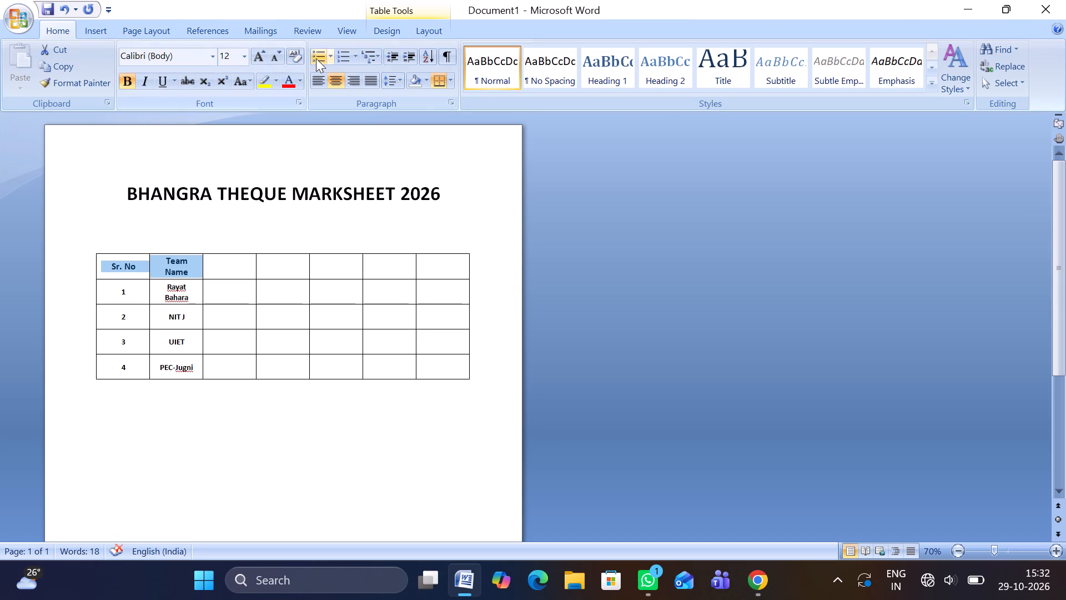
left_click(253, 57)
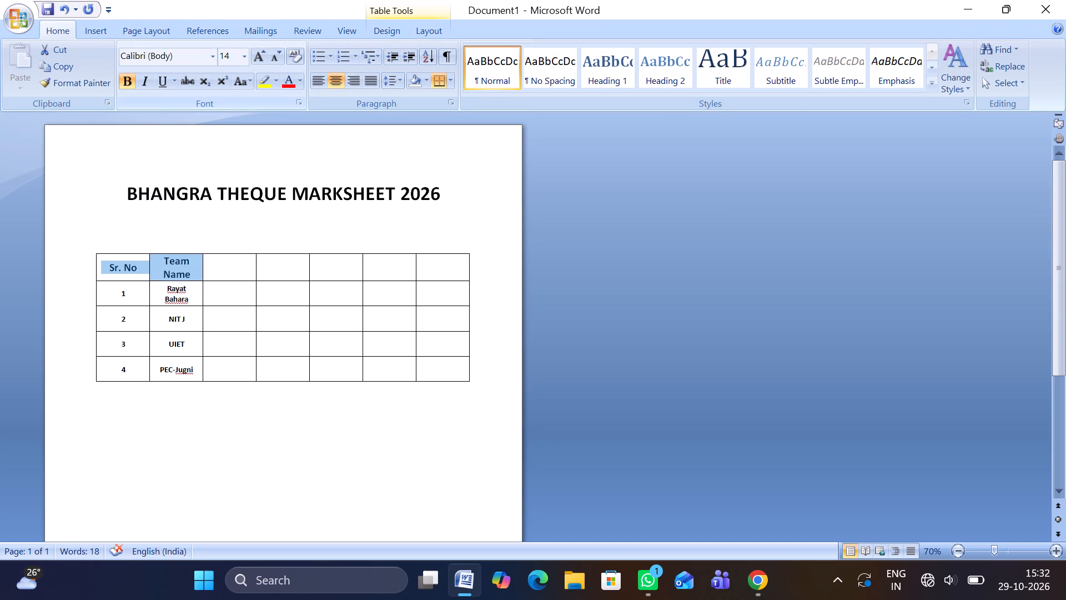
left_click(116, 280)
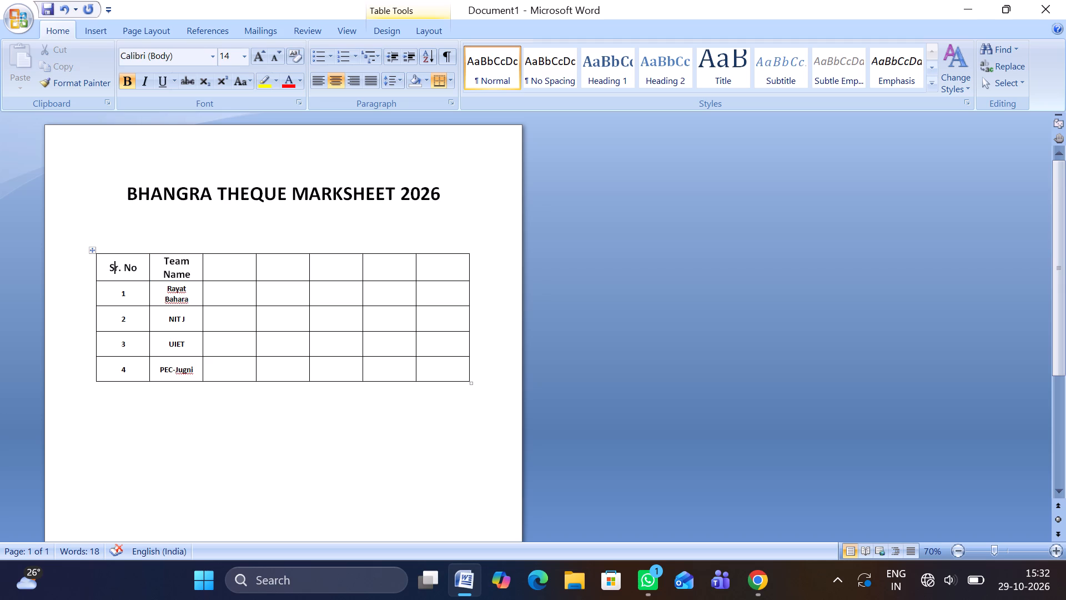
Increase the heights of the table rows for serial numbers 1, 2 and 3 to more than double.
left_click(103, 291)
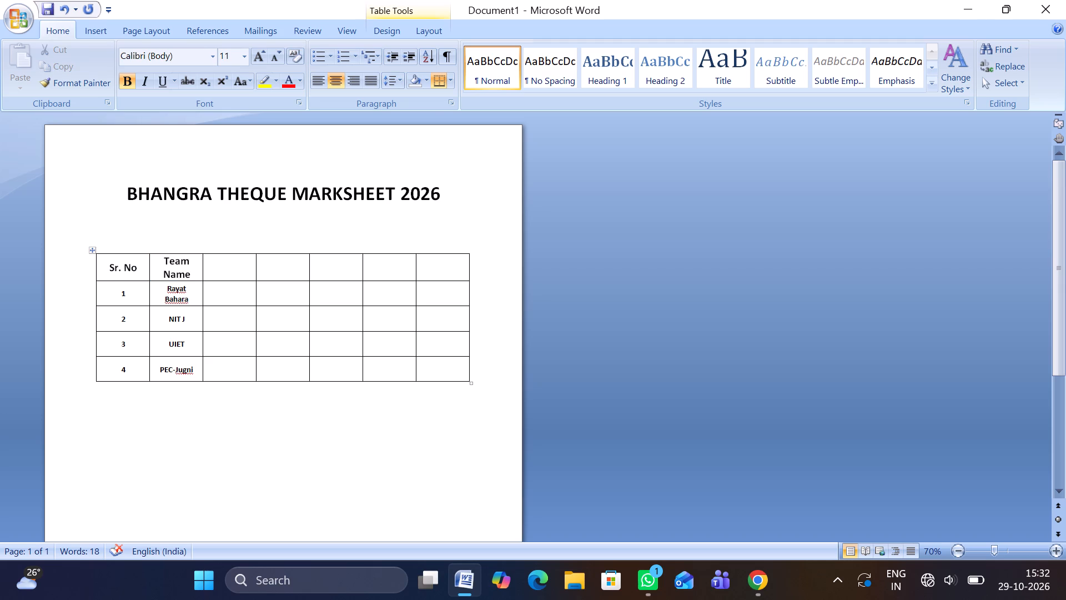
left_click(96, 307)
left_click_drag(98, 306, 96, 340)
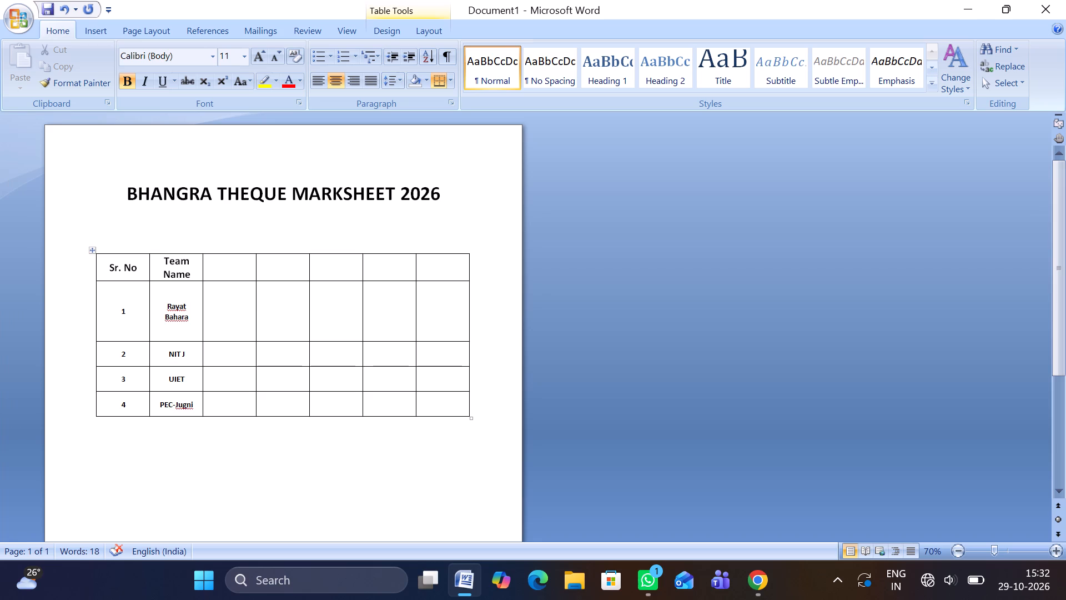
left_click_drag(97, 367, 96, 398)
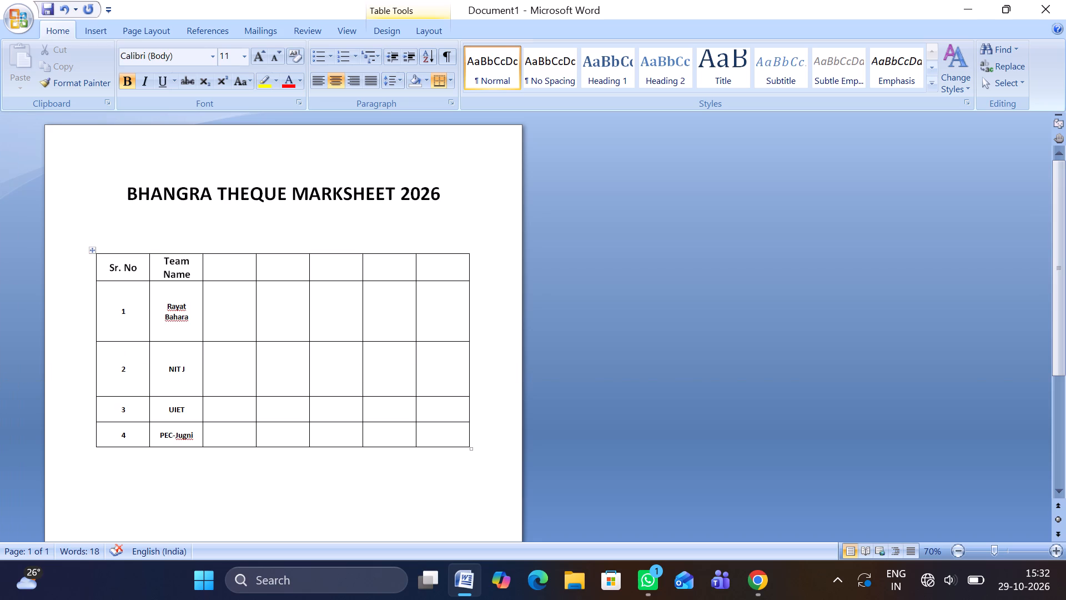
left_click_drag(97, 424, 95, 461)
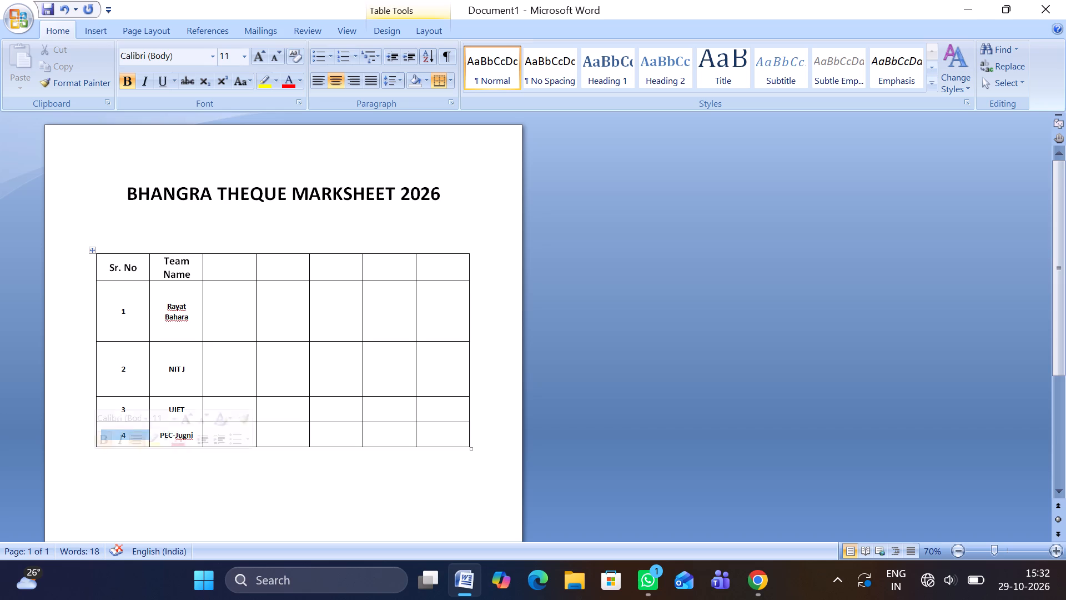
left_click(56, 426)
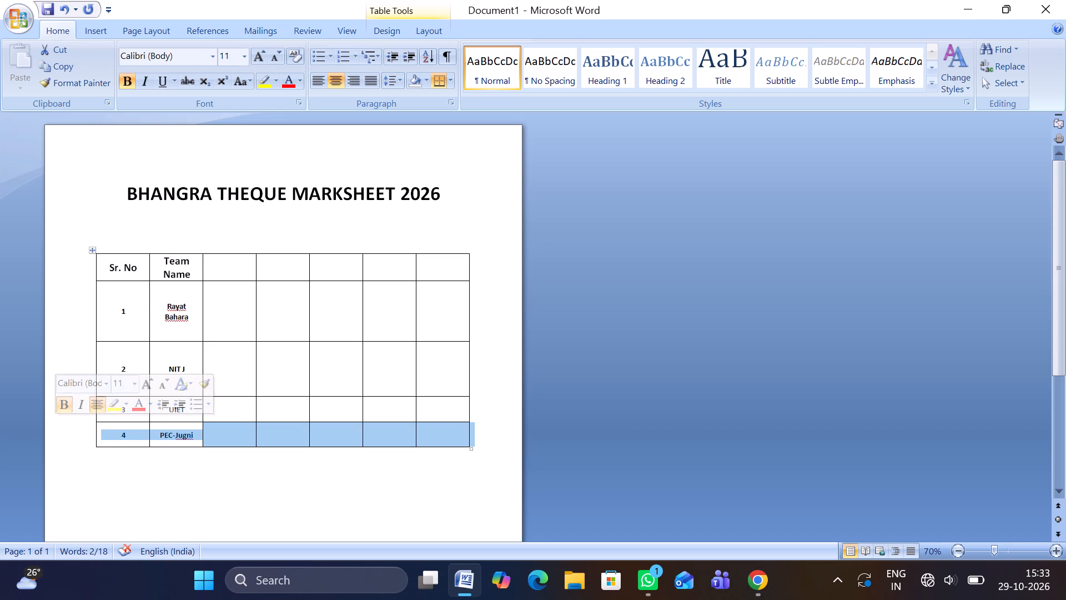
left_click_drag(101, 423, 100, 431)
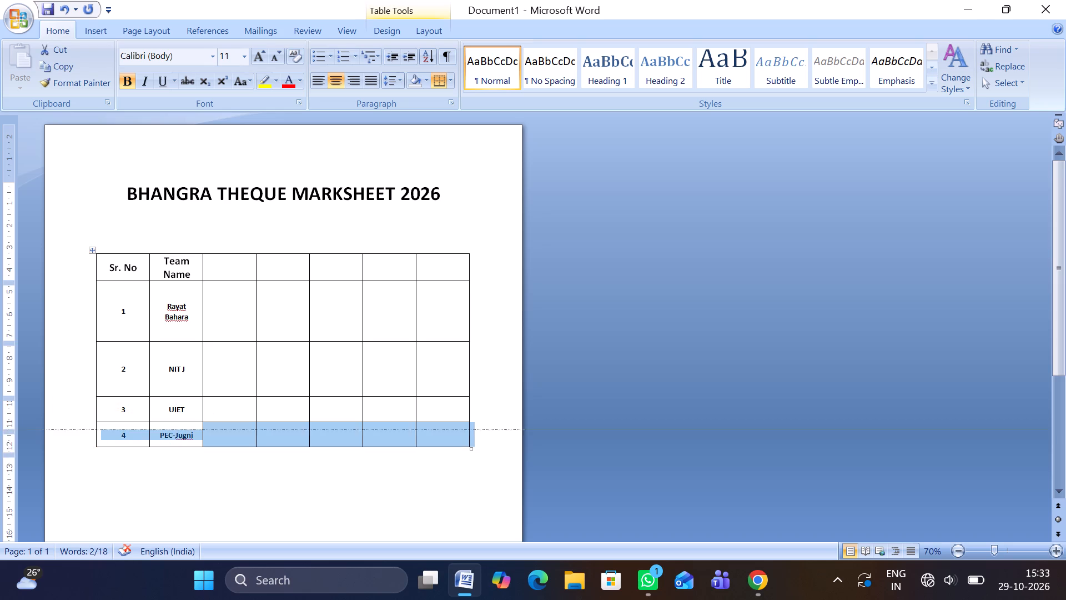
left_click_drag(100, 431, 95, 461)
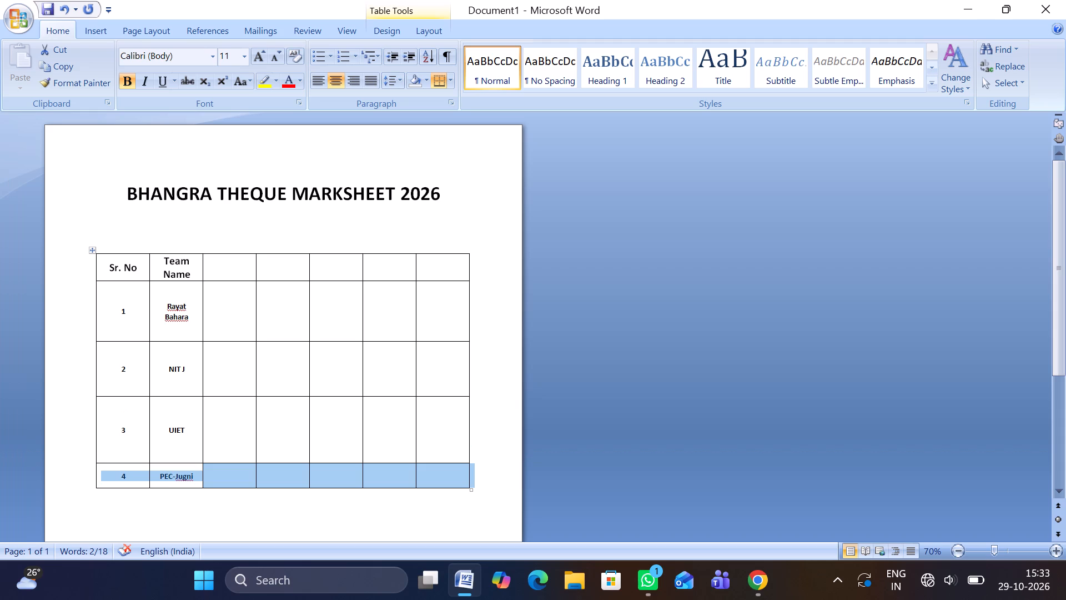
Increase the height of the table row for serial number 4 to about double.
scroll(240, 382, "down", 1)
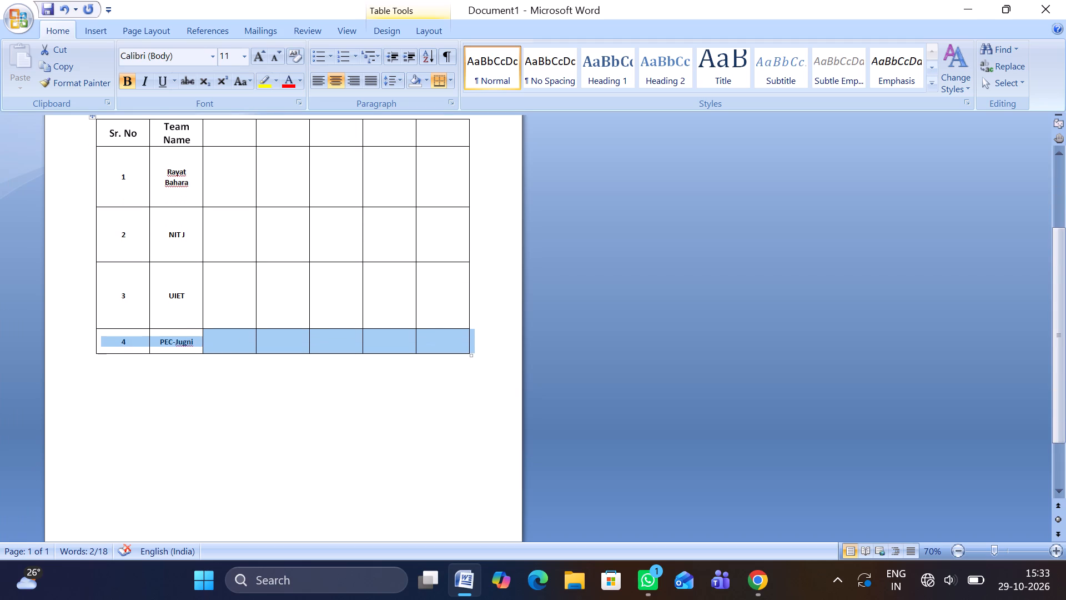
left_click(130, 387)
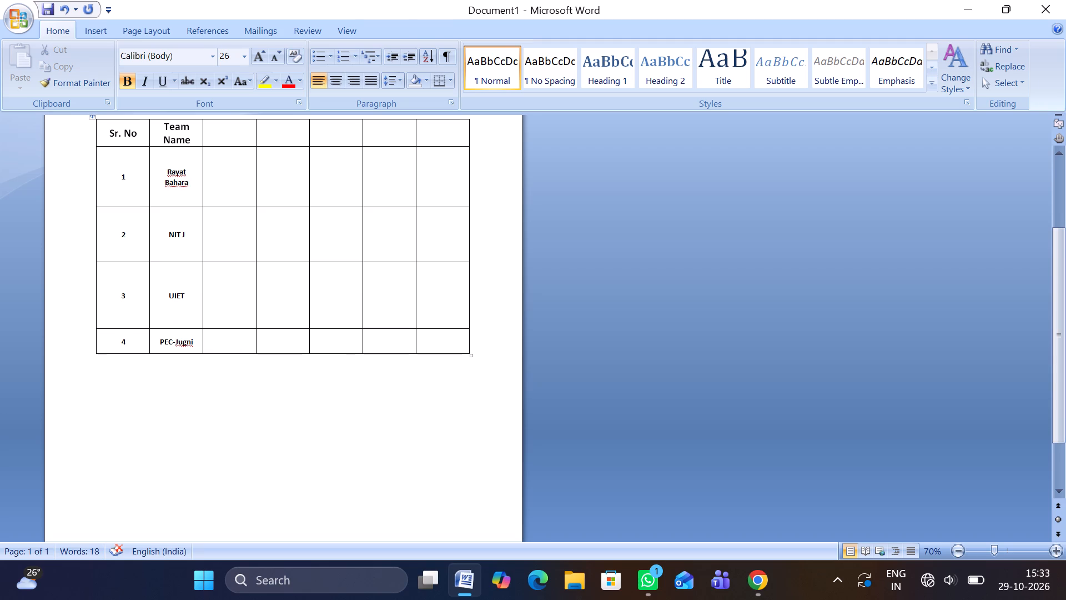
left_click(112, 357)
left_click_drag(111, 354, 108, 381)
left_click_drag(117, 353, 117, 368)
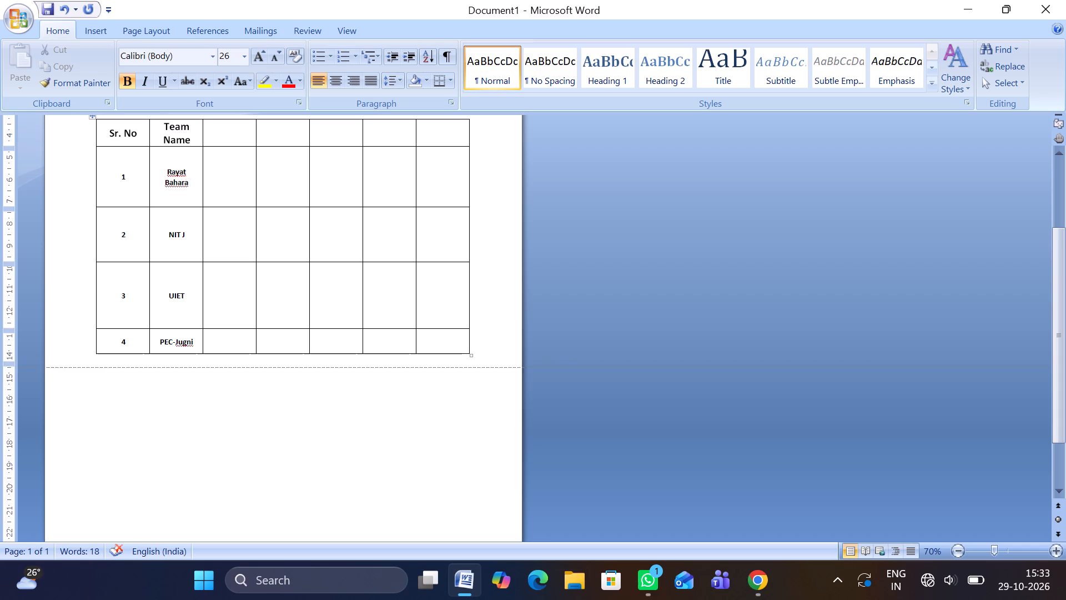
left_click_drag(117, 368, 117, 379)
left_click(173, 410)
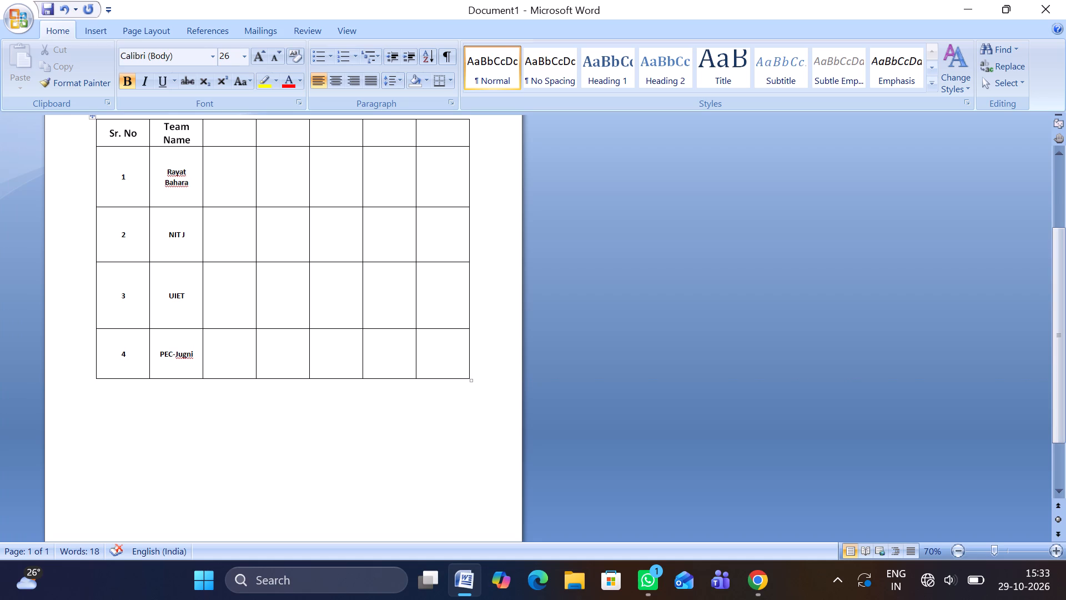
Enlarge the font of the four team names below the Team Name header by three size increments.
left_click_drag(190, 317, 189, 326)
left_click_drag(168, 175, 188, 350)
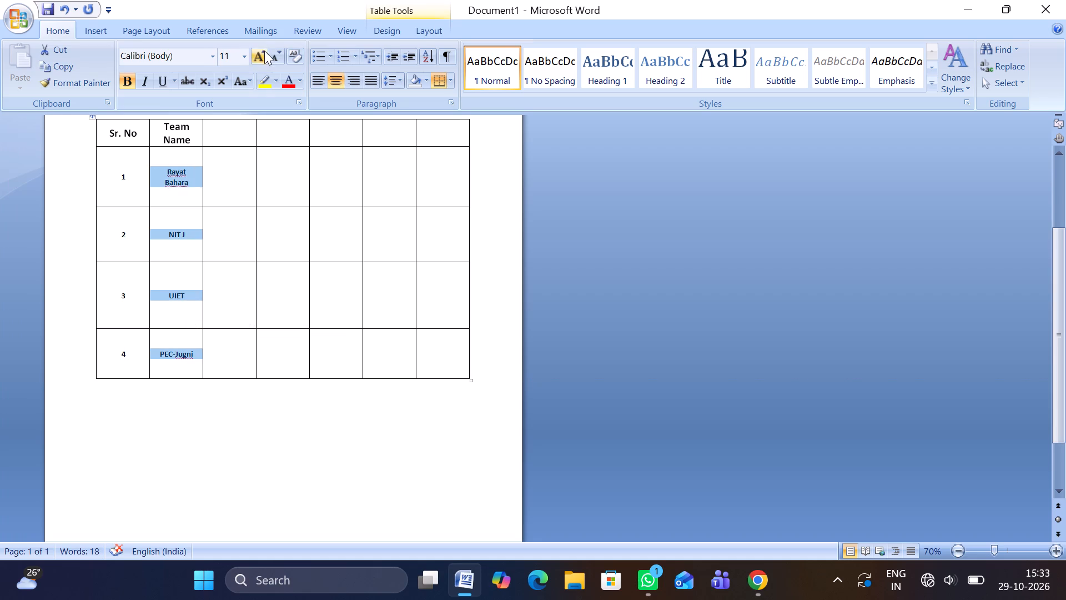
left_click(265, 54)
left_click(265, 54)
left_click(265, 54)
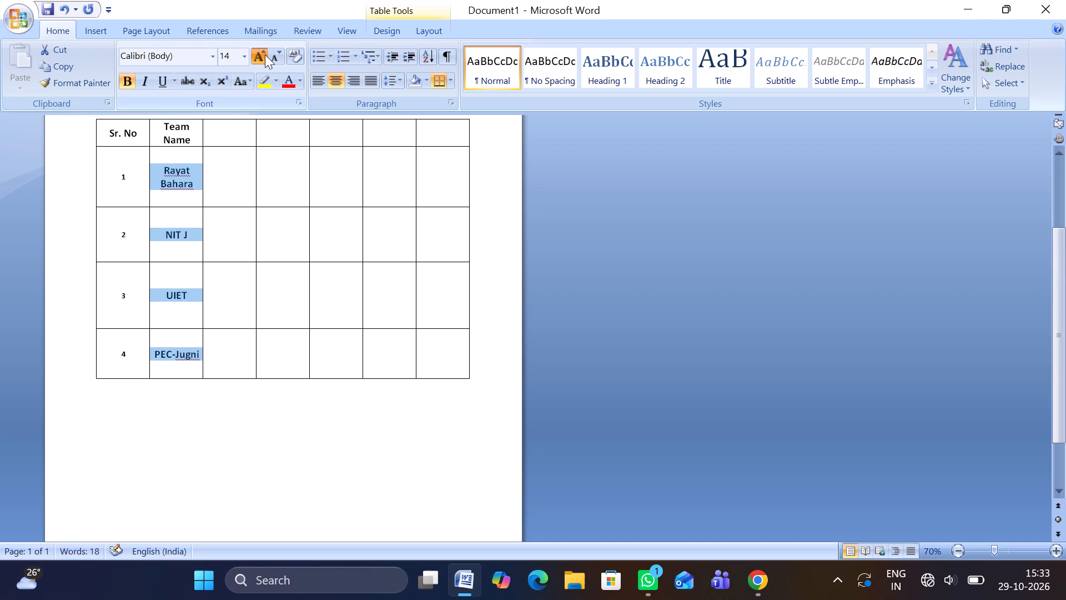
Add the line "(Note: Please don’t overwrite the marks once given to avoid any misunderstanding)" below the table, leaving a blank line above it.
left_click(235, 410)
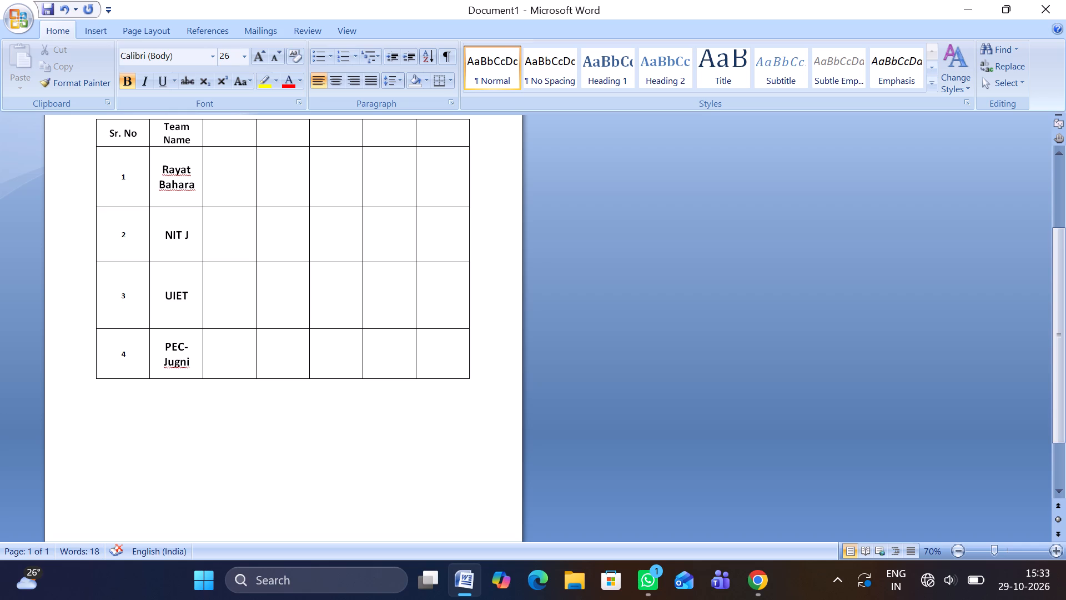
key("Return")
key("shift+parenleft")
type("Ple")
key("BackSpace")
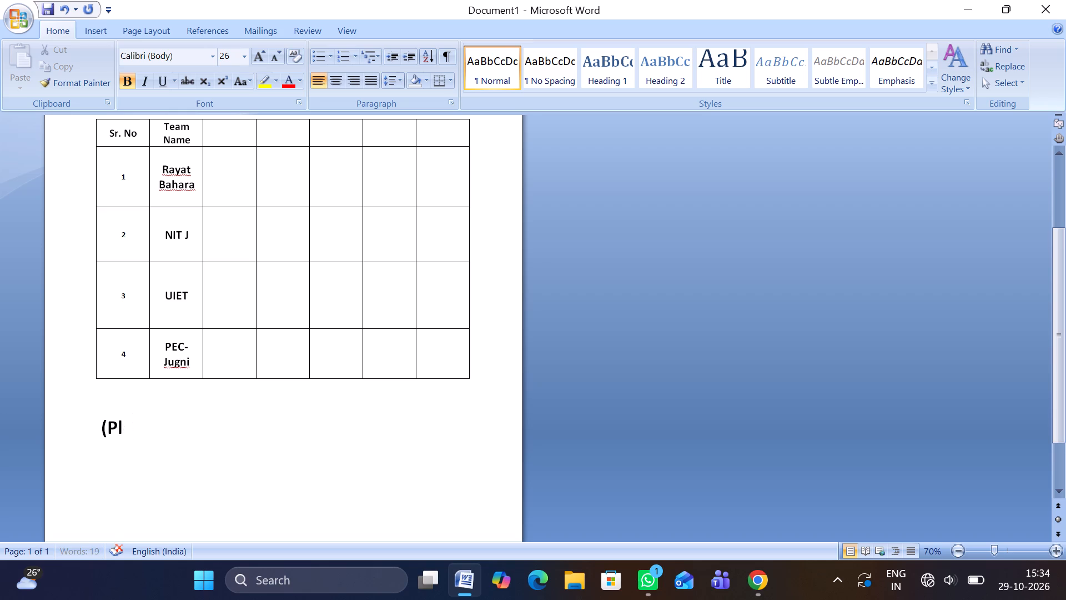
key("BackSpace")
key("BackSpace")
type("Note: Please dont overwrit")
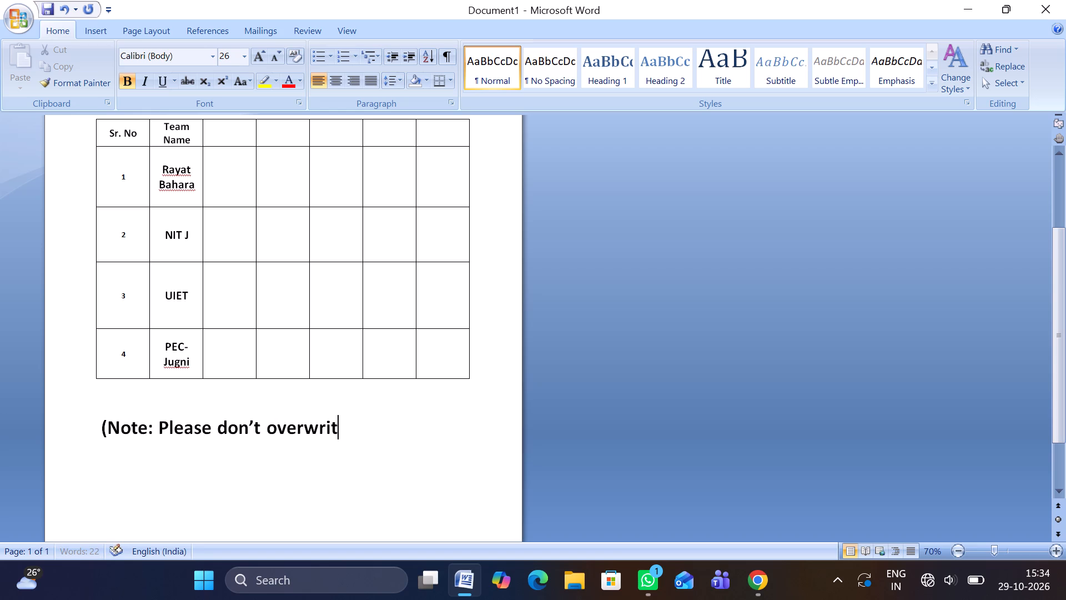
type("e the marks once given to abo")
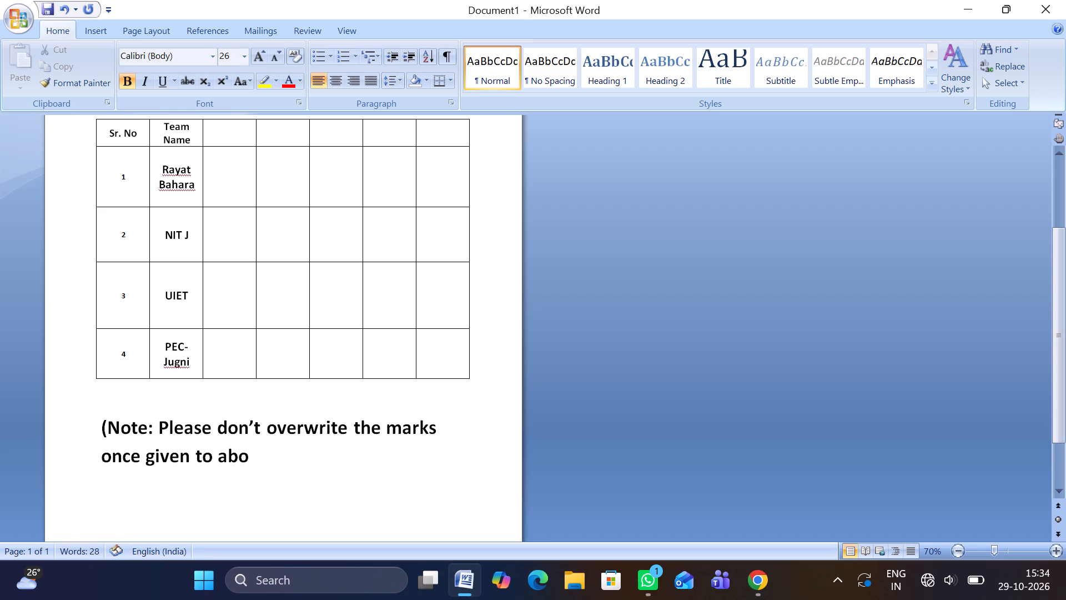
key("BackSpace")
key("BackSpace")
type("void")
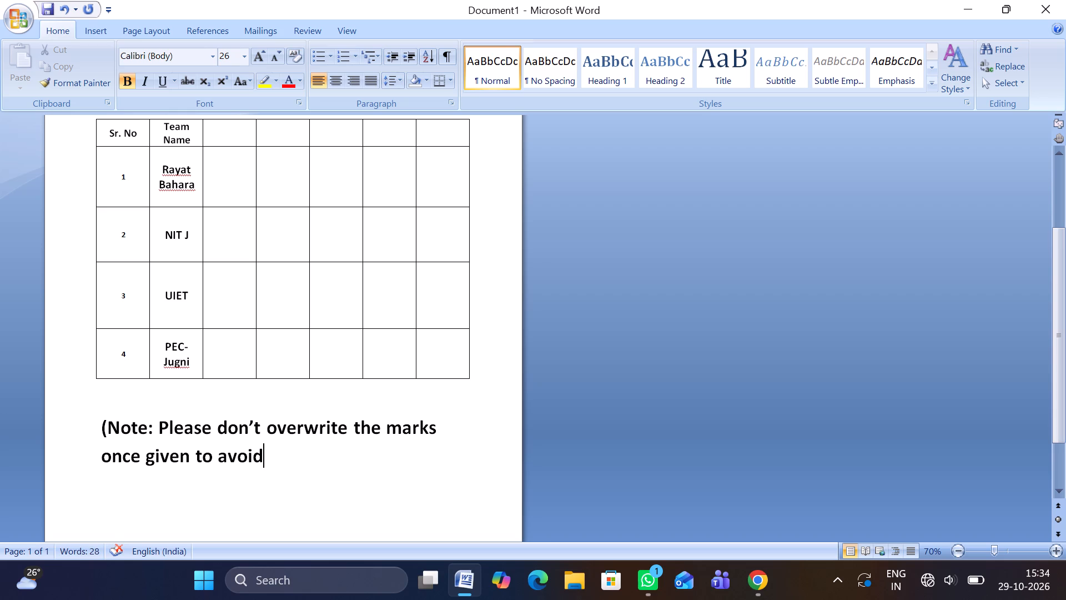
key("space")
type("any misunderstanding)")
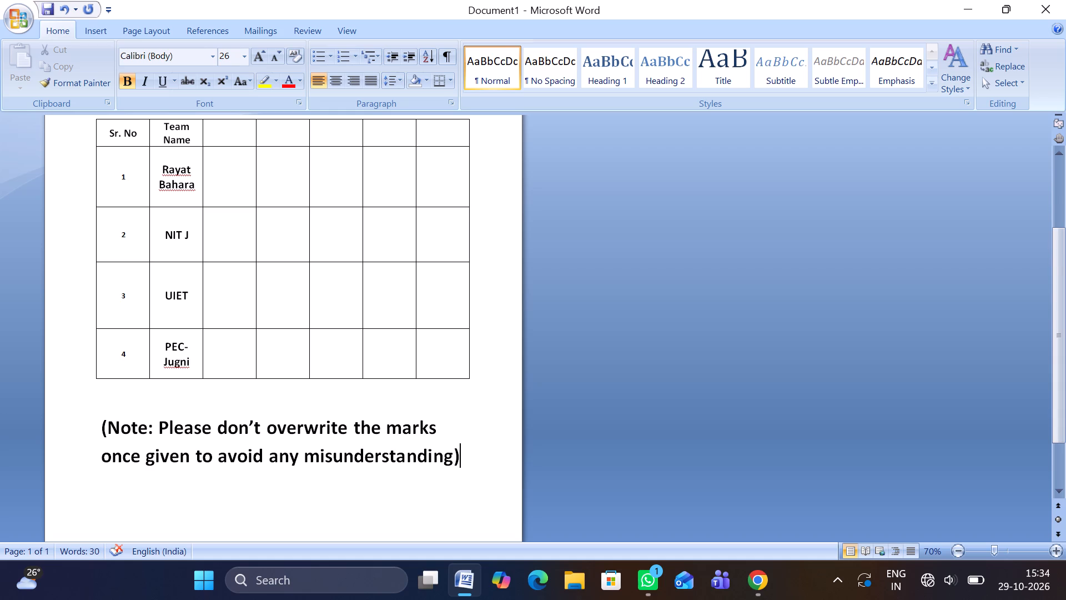
Review the marksheet page and start printing the document.
scroll(290, 334, "up", 3)
scroll(290, 334, "down", 4)
scroll(290, 334, "up", 4)
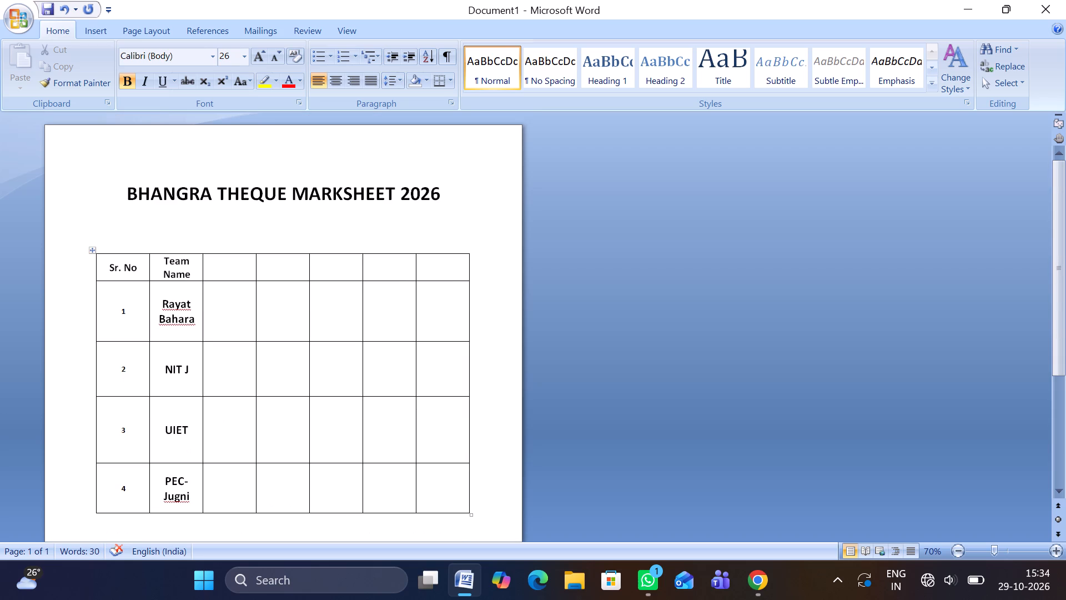
key("ctrl+p")
scroll(446, 243, "down", 12)
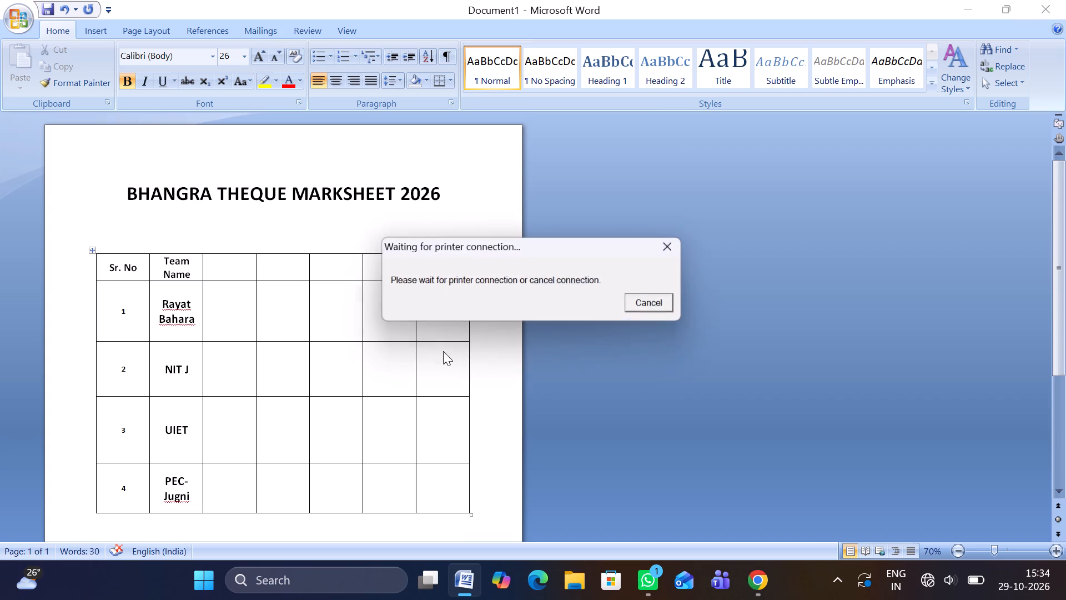
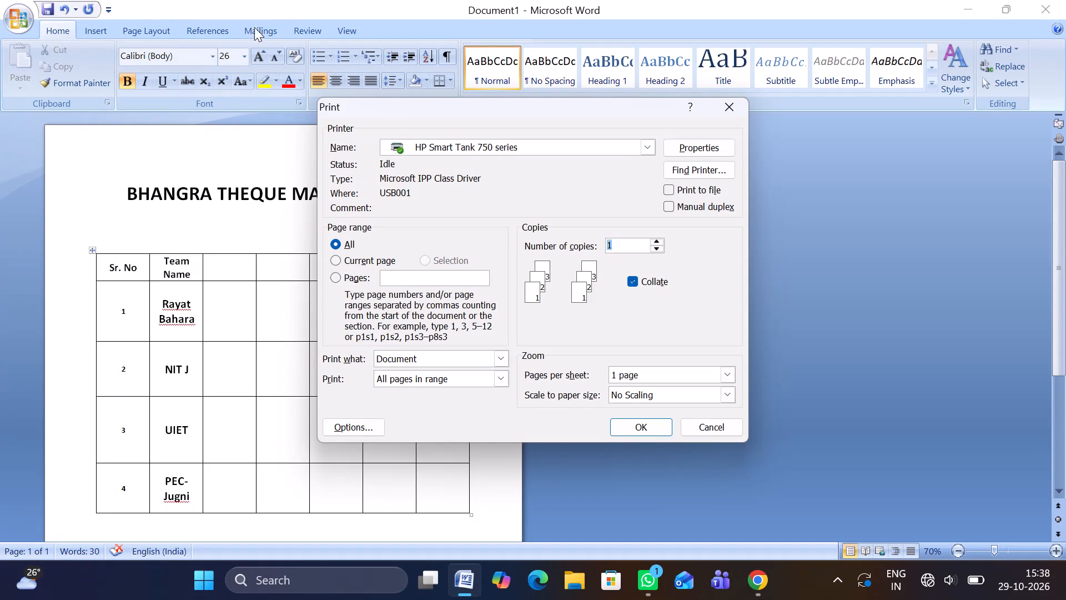
Choose Microsoft Print to PDF as the printer for the marksheet document.
left_click(645, 147)
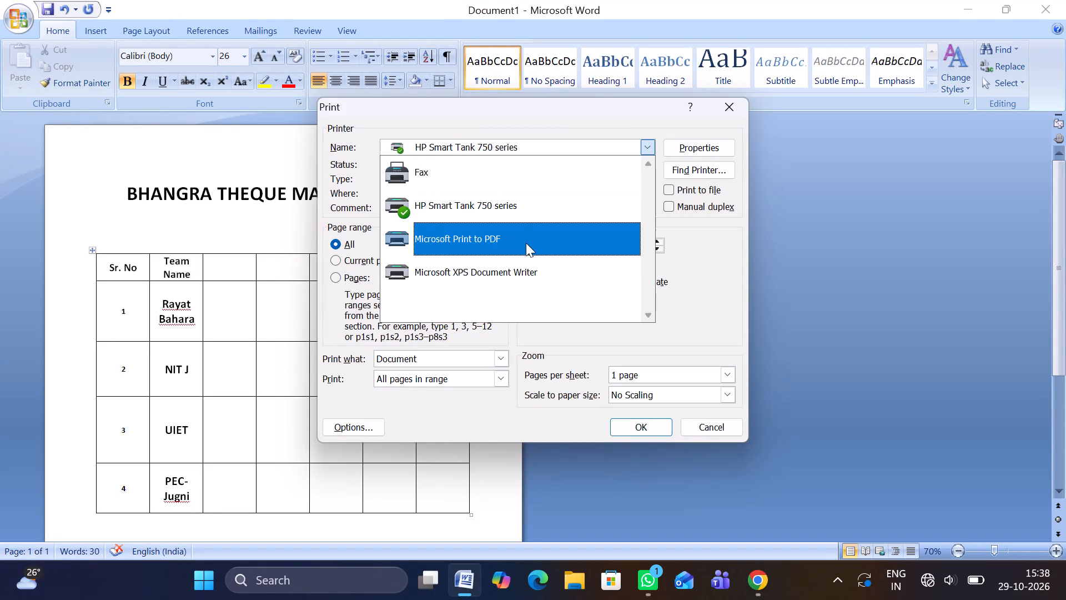
left_click(526, 243)
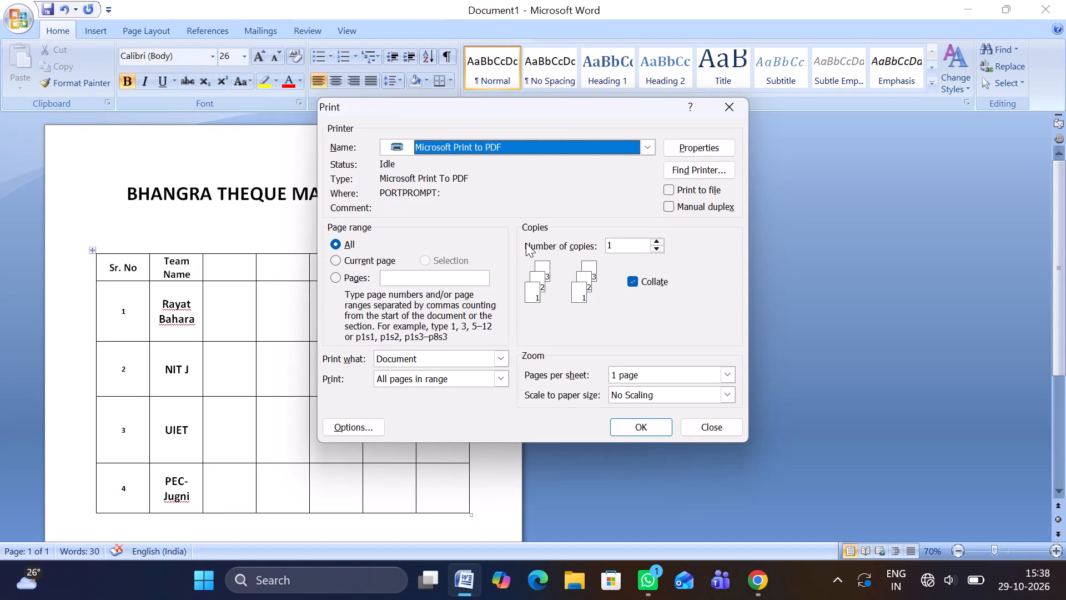
Print the marksheet to a PDF file named "Theque Marksheet" in the Documents folder.
left_click(646, 427)
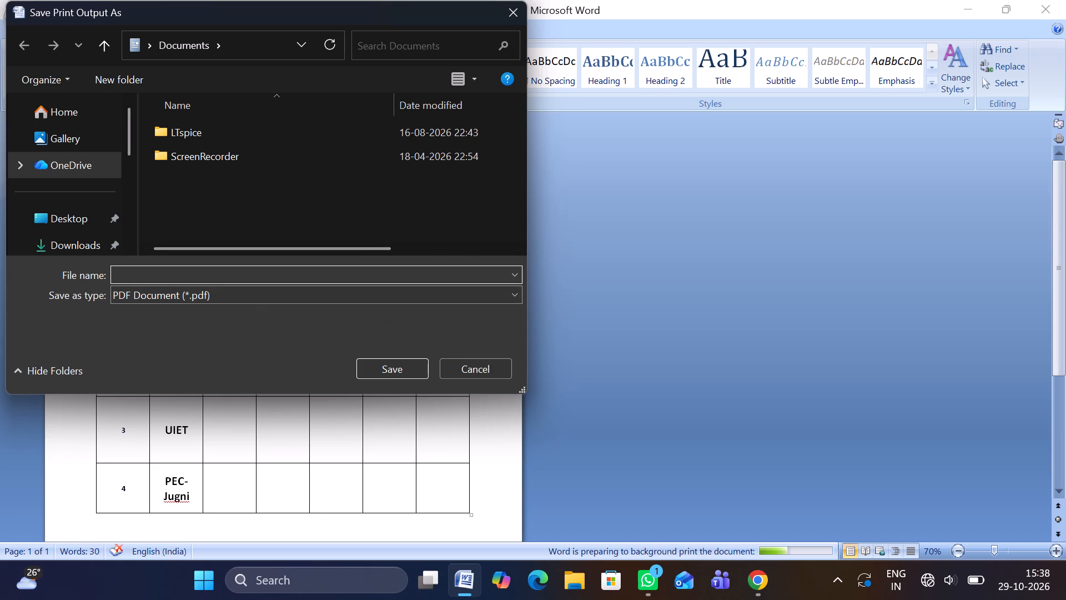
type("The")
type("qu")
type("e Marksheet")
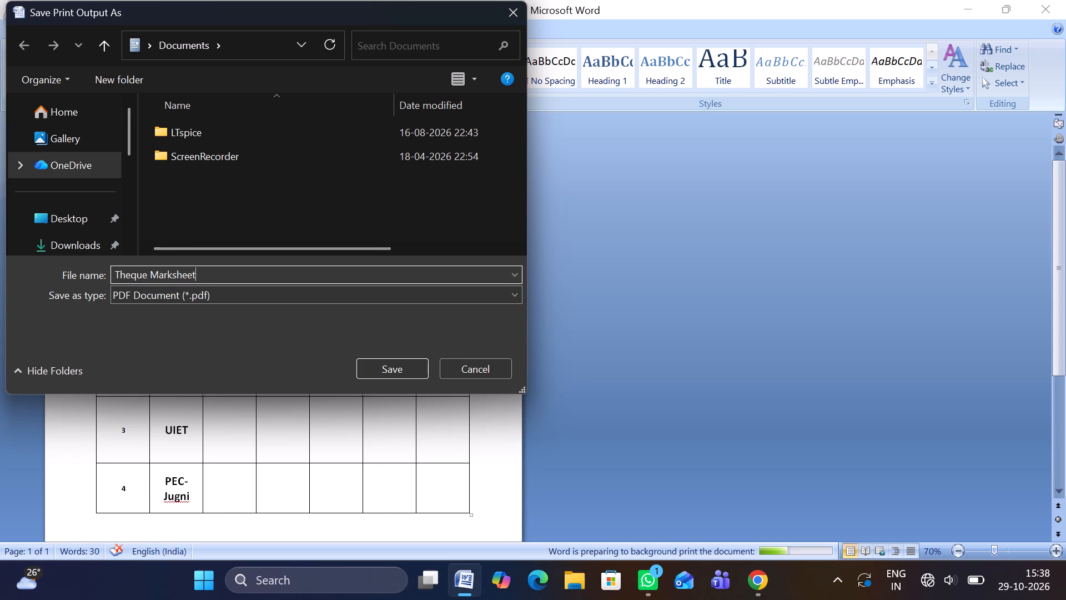
left_click(383, 367)
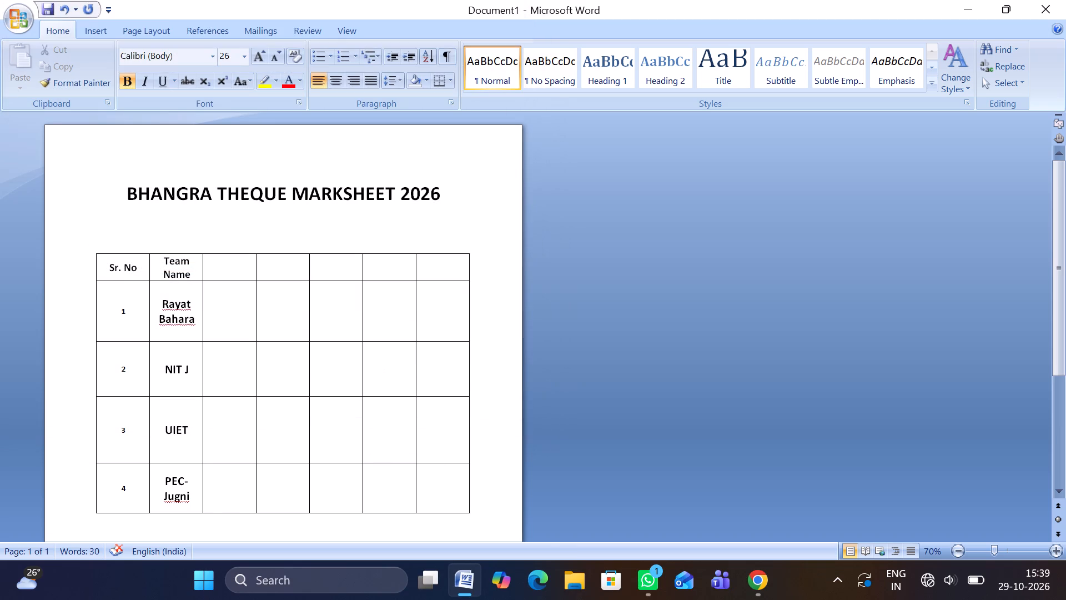
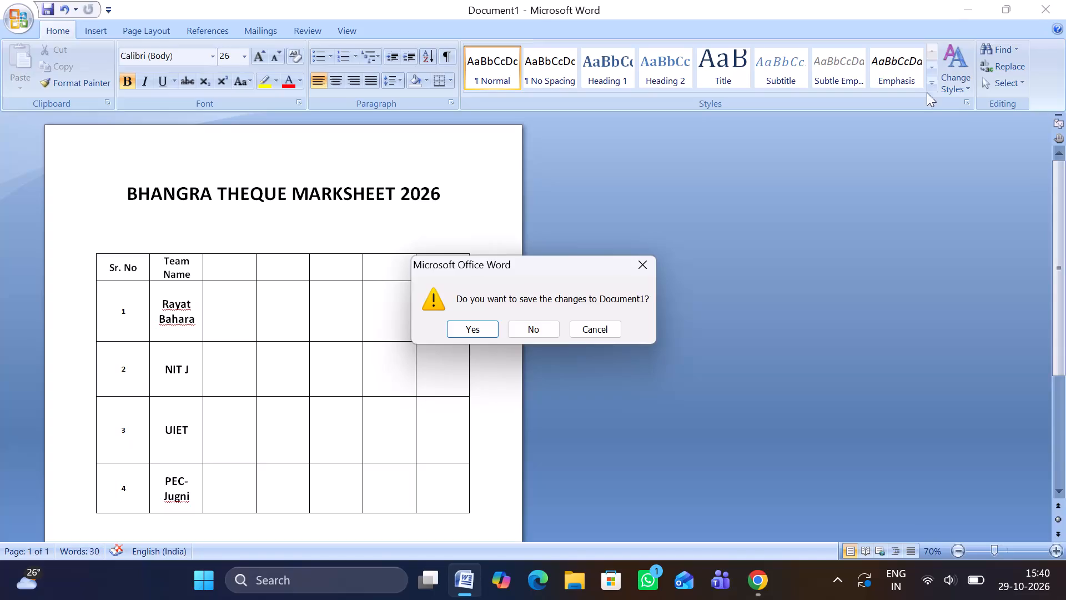
Discard the unsaved changes to Document1 and close the marksheet document.
left_click(525, 323)
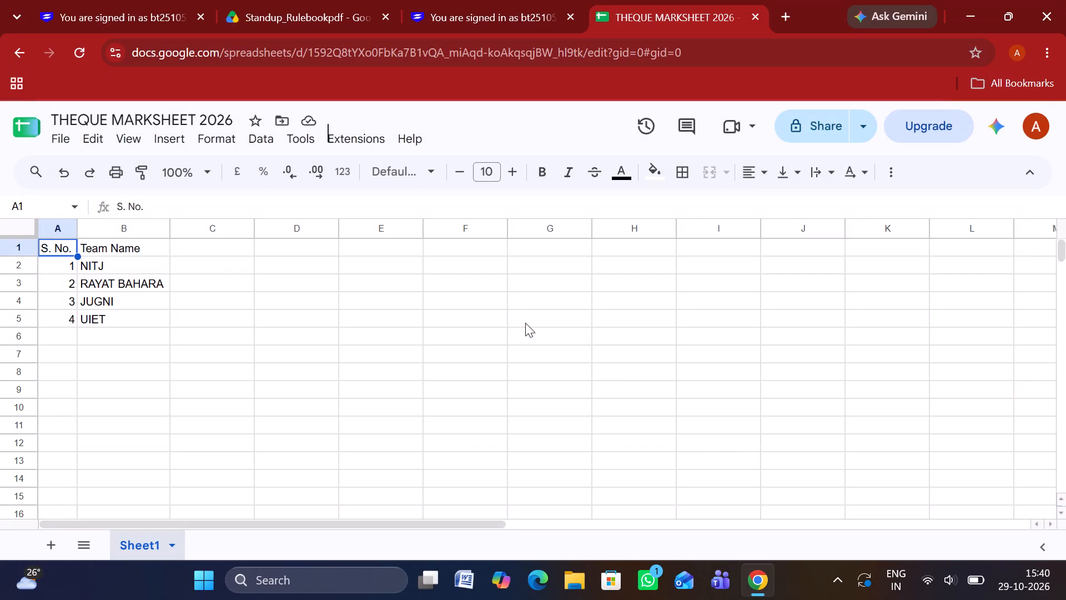
Close the browser window containing the THEQUE MARKSHEET 2026 spreadsheet and return to the desktop.
left_click(1065, 0)
left_click(1065, 0)
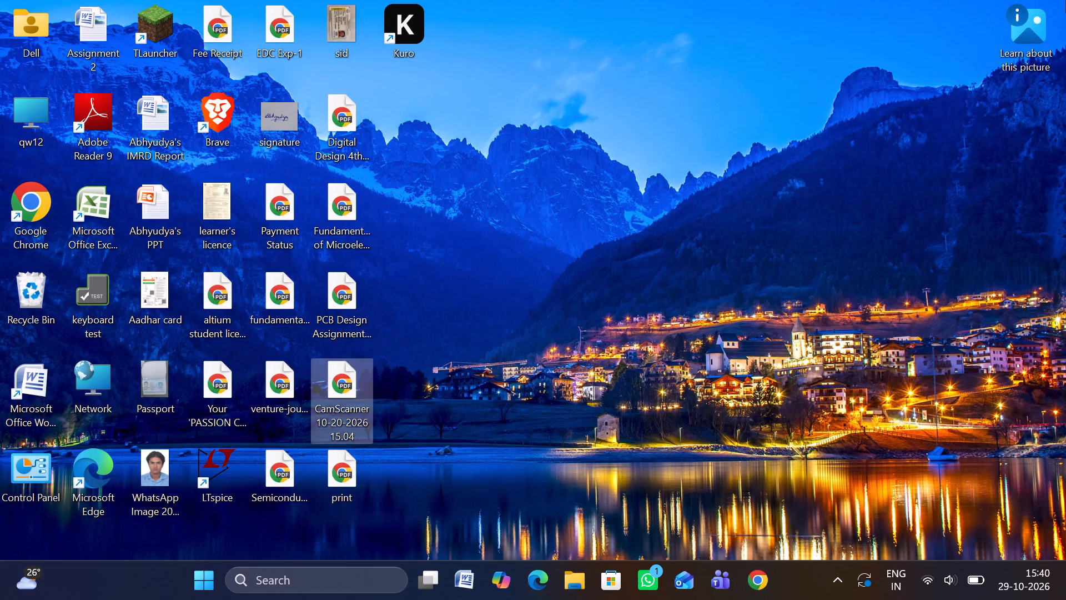